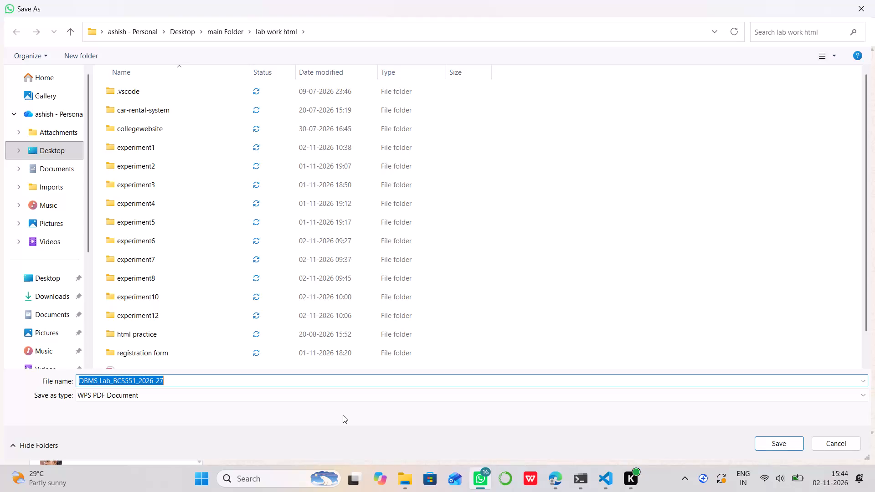
# Save the PDF document under the name DBMS Lab_BCS551_2026-27 in the lab work html folder.
pyautogui.click(163, 380)
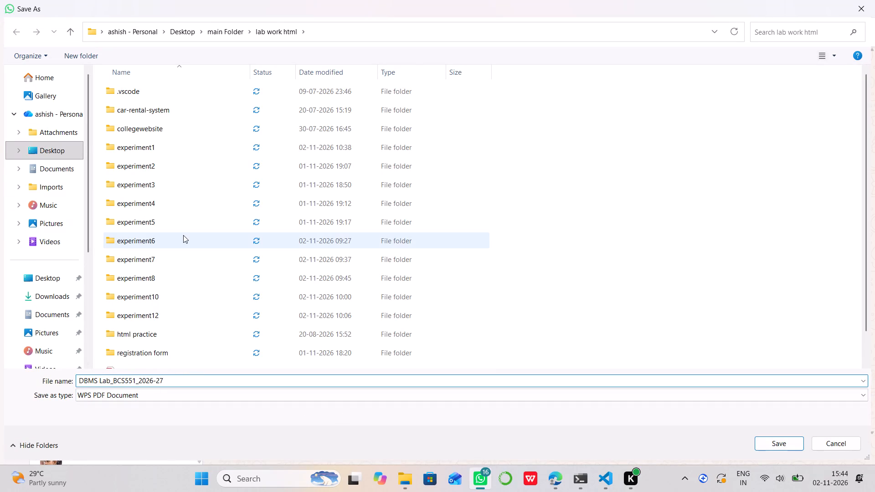
pyautogui.scroll(-2, 183, 235)
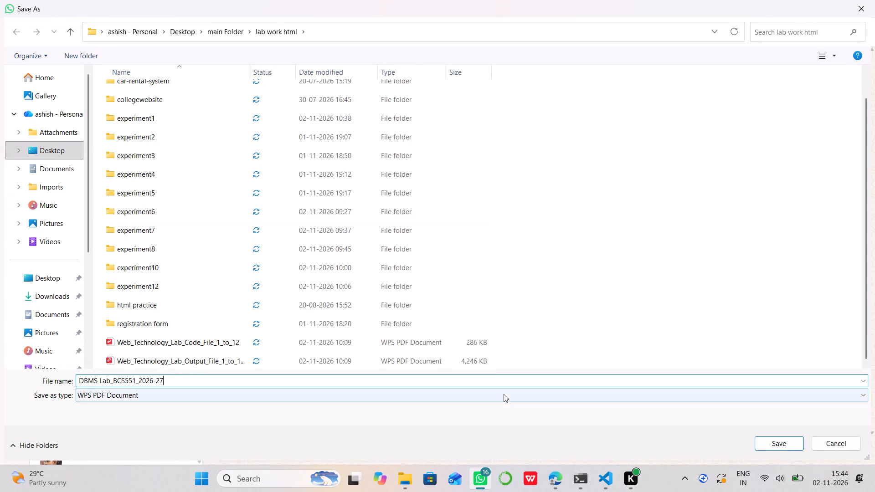
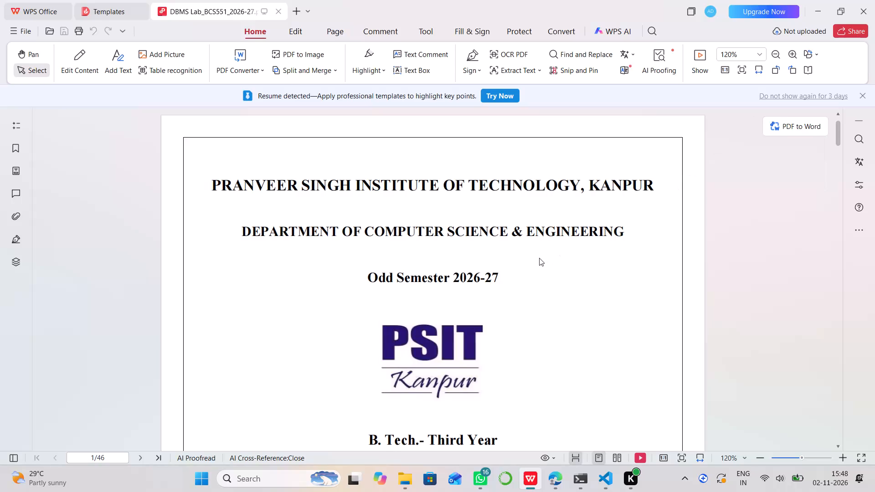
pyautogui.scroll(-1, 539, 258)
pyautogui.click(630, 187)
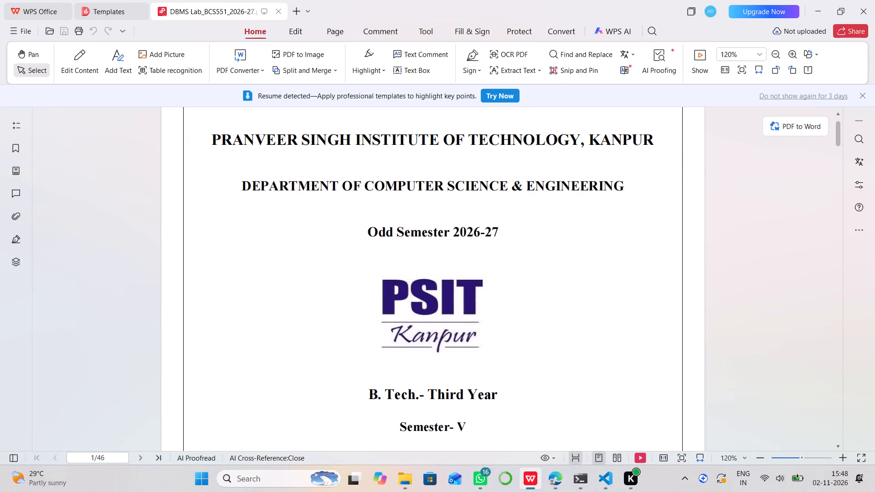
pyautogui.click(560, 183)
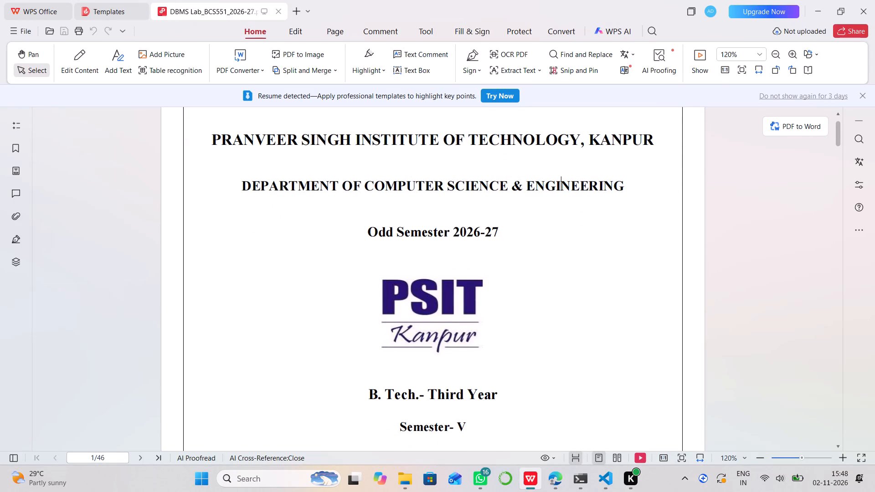
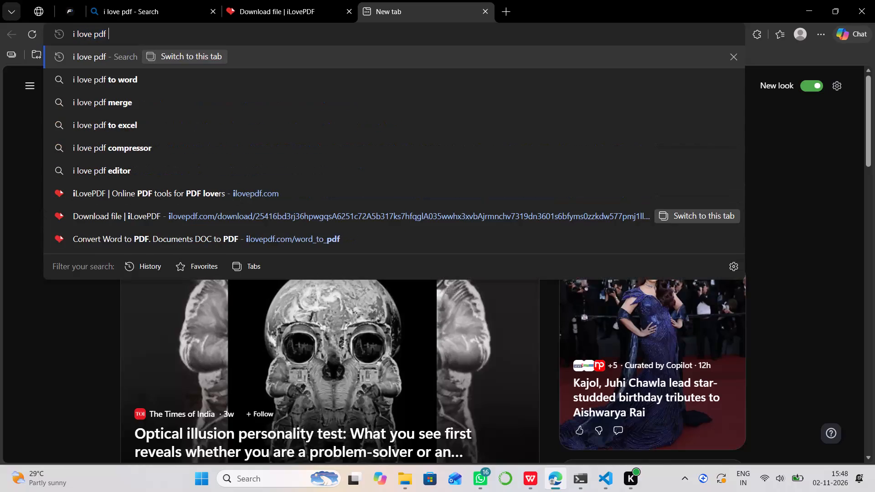
# Search the web for "i love pdf", open the iLovePDF website, and close the old download and search tabs.
pyautogui.press('Return')
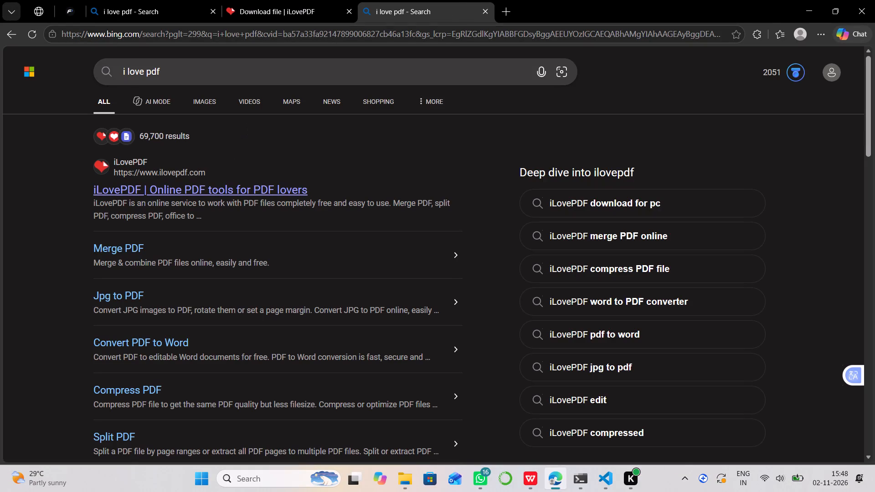
pyautogui.click(180, 183)
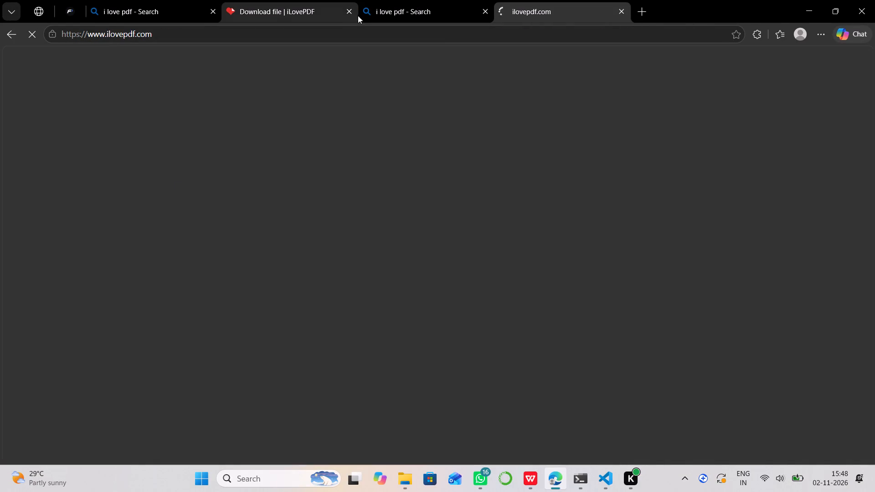
pyautogui.click(345, 13)
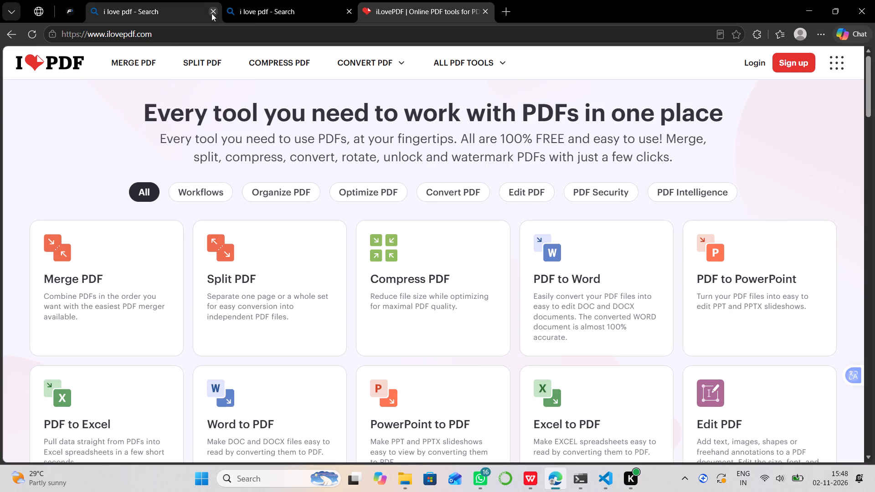
pyautogui.click(211, 13)
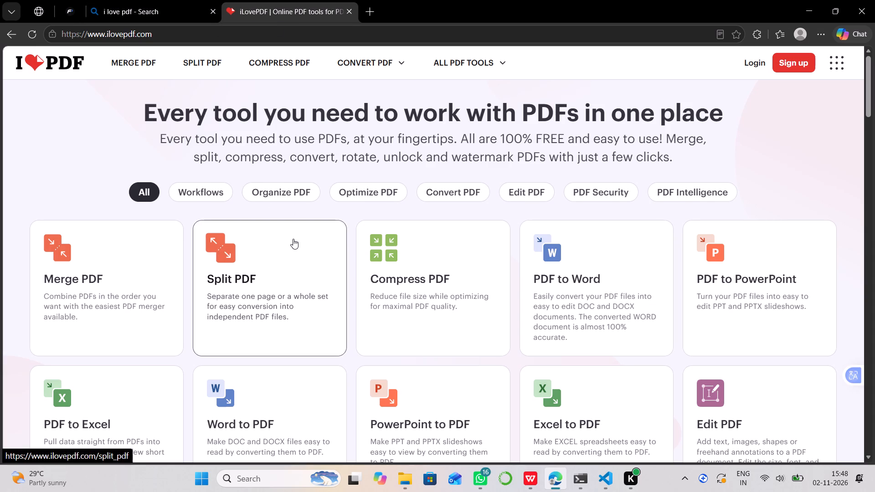
# Open iLovePDF's PDF to Word converter and start selecting a PDF file.
pyautogui.scroll(-1, 293, 239)
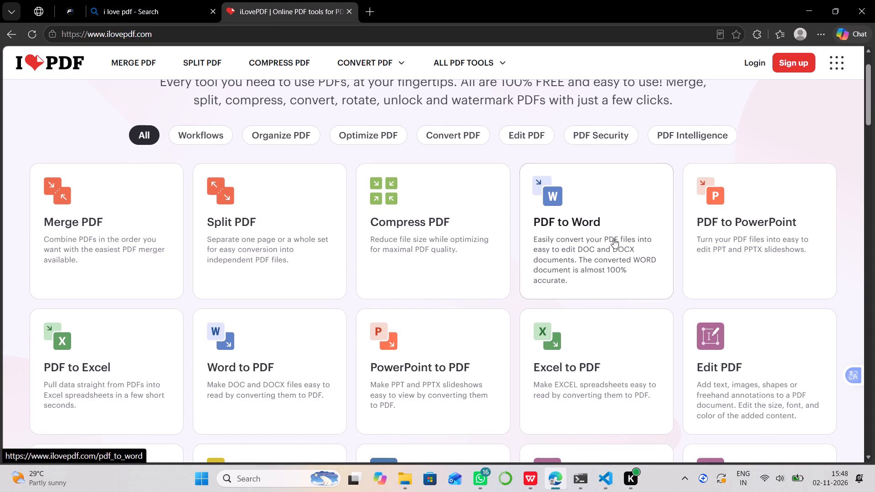
pyautogui.click(594, 231)
pyautogui.click(395, 206)
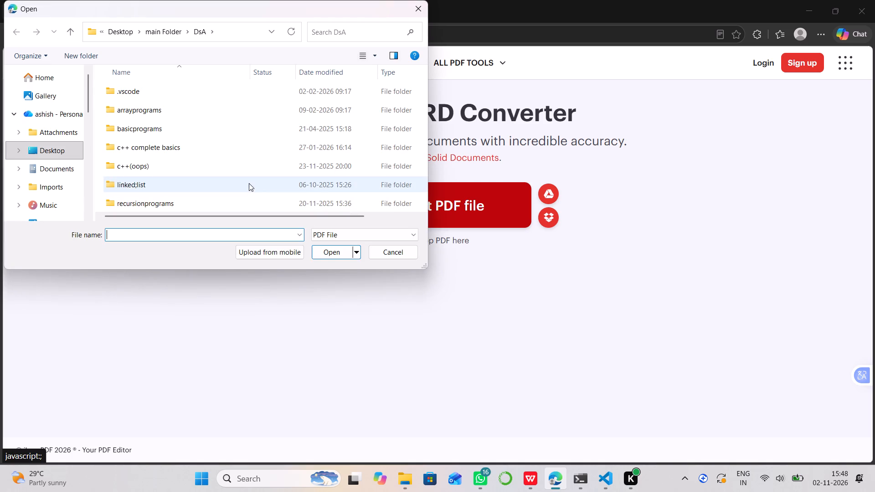
# Look through the contents of the DsA folder for the lab PDF.
pyautogui.scroll(-1, 202, 169)
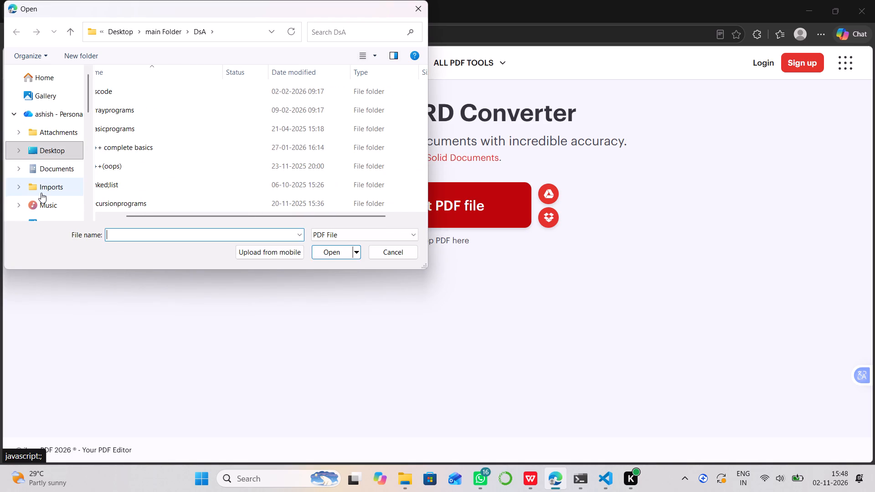
pyautogui.hscroll(3, 193, 156)
pyautogui.scroll(1, 193, 156)
pyautogui.keyDown('ctrl'); pyautogui.scroll(-1, 193, 156); pyautogui.keyUp('ctrl')
pyautogui.keyDown('ctrl'); pyautogui.scroll(1, 193, 156); pyautogui.keyUp('ctrl')
pyautogui.keyDown('ctrl'); pyautogui.scroll(-1, 193, 156); pyautogui.keyUp('ctrl')
pyautogui.keyDown('ctrl'); pyautogui.scroll(1, 193, 156); pyautogui.keyUp('ctrl')
pyautogui.keyDown('ctrl'); pyautogui.scroll(-2, 193, 156); pyautogui.keyUp('ctrl')
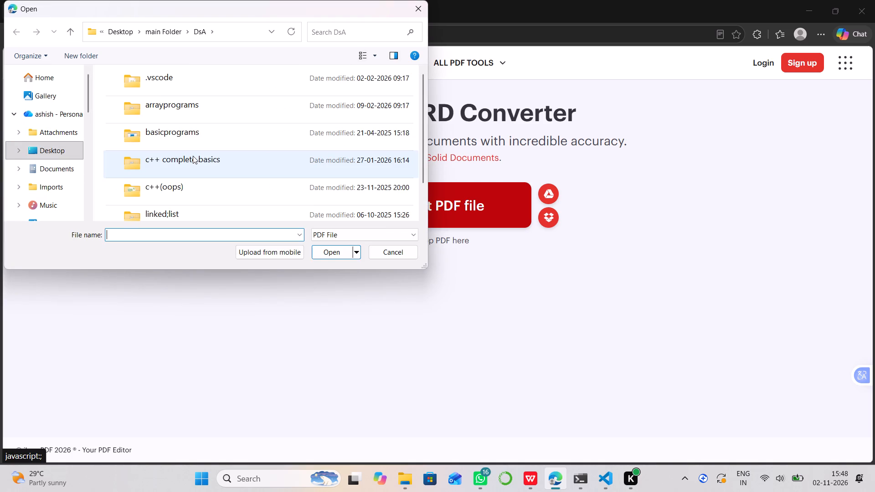
pyautogui.scroll(-1, 199, 110)
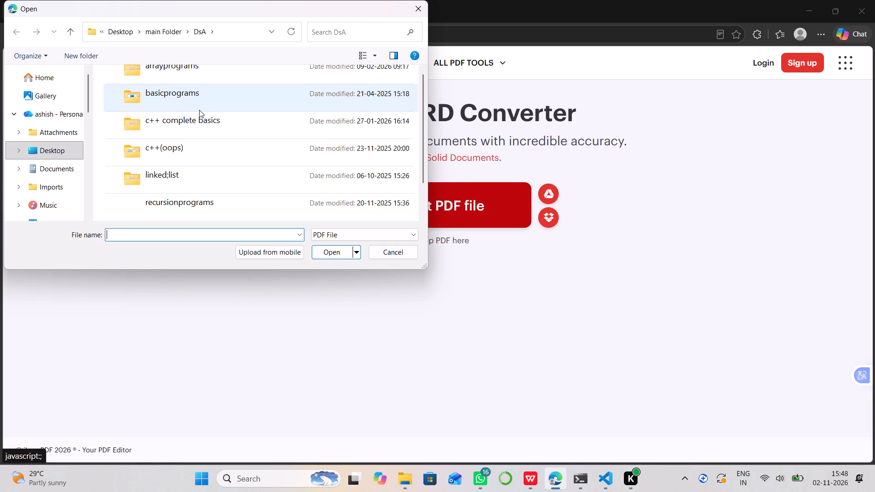
pyautogui.scroll(-1, 199, 110)
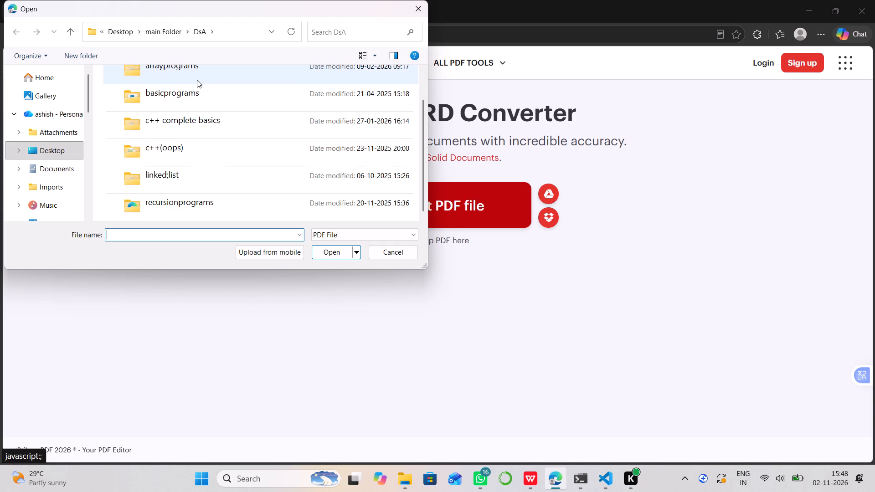
pyautogui.scroll(1, 201, 136)
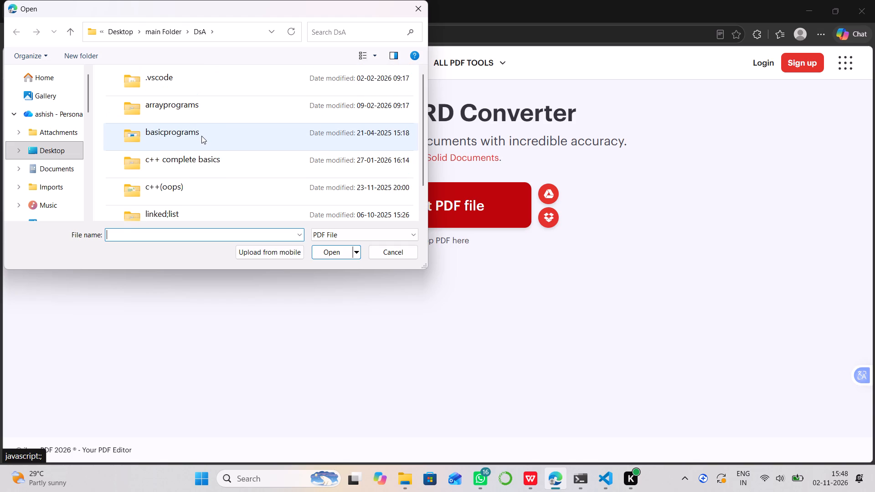
pyautogui.scroll(-3, 201, 136)
# Upload DBMS Lab_BCS551_2026-27 from the lab work html folder inside main Folder on the Desktop.
pyautogui.click(52, 146)
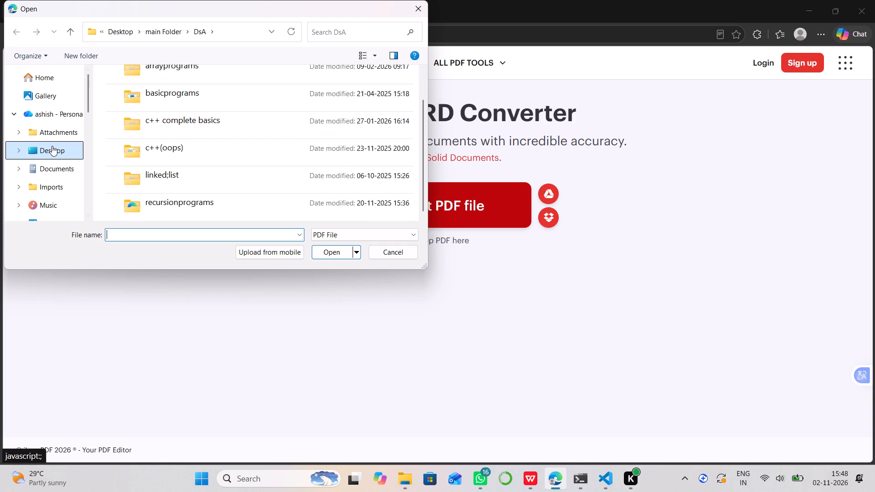
pyautogui.doubleClick(186, 90)
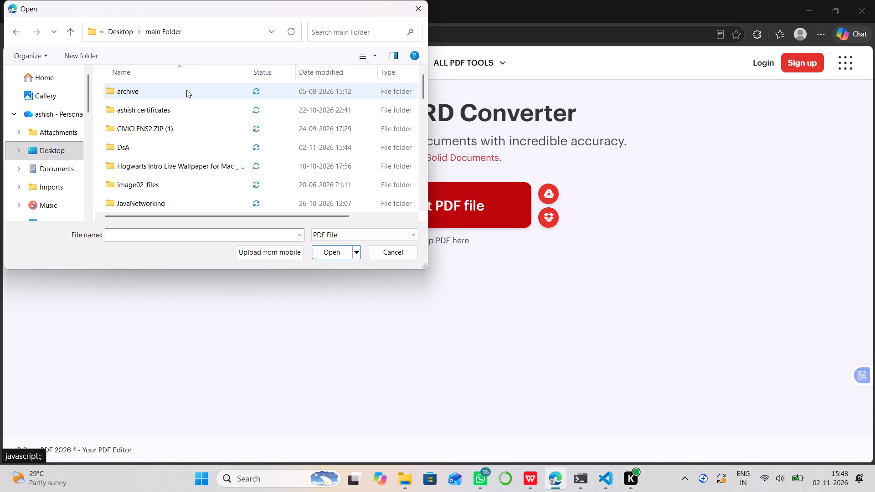
pyautogui.scroll(-1, 223, 167)
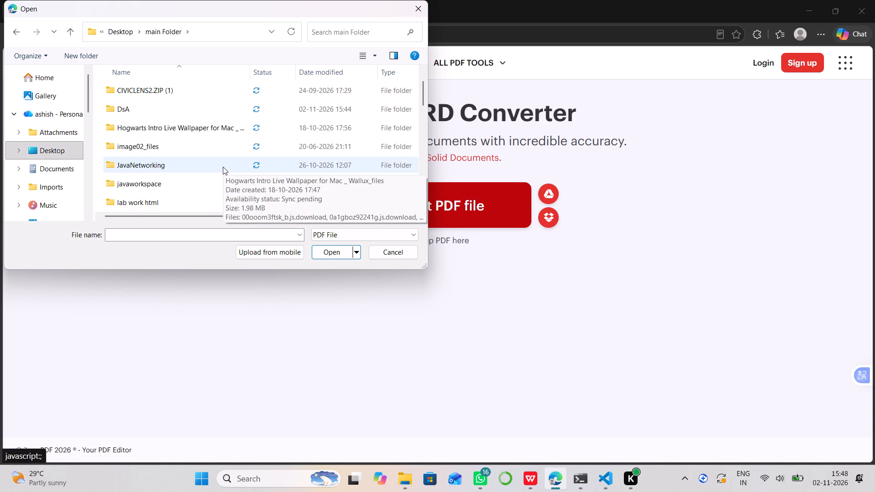
pyautogui.scroll(-1, 223, 167)
pyautogui.doubleClick(186, 198)
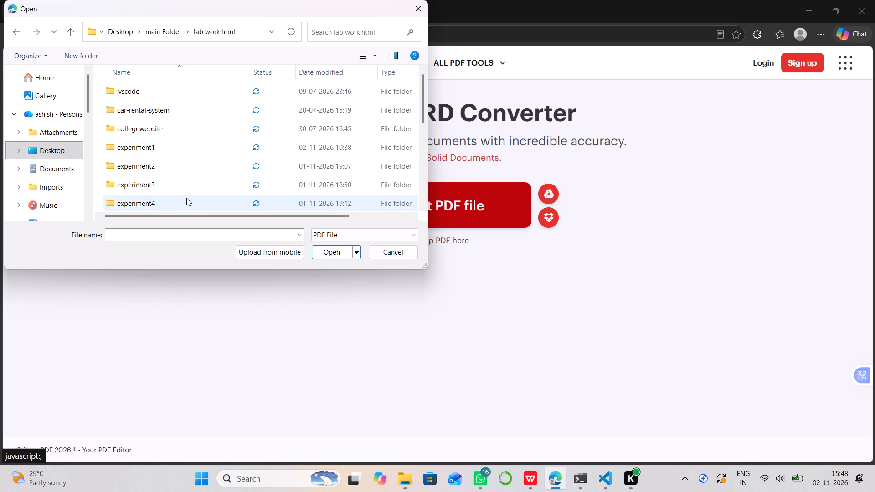
pyautogui.scroll(-1, 213, 161)
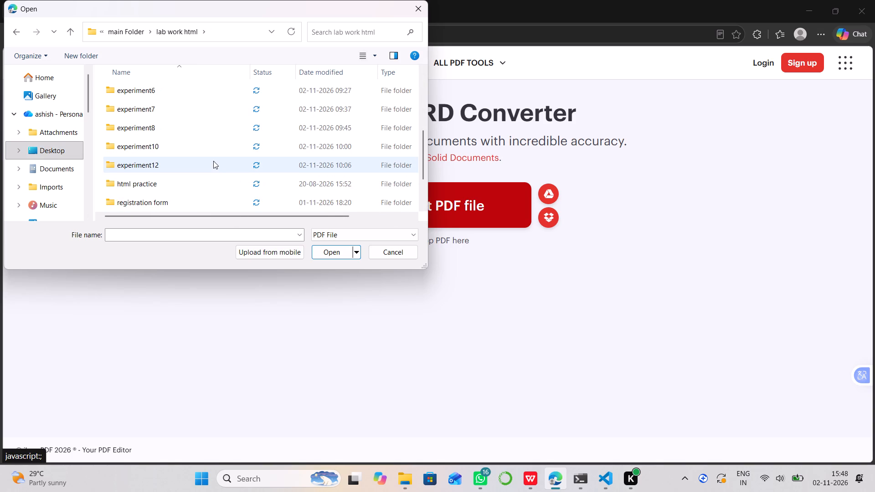
pyautogui.scroll(-1, 213, 161)
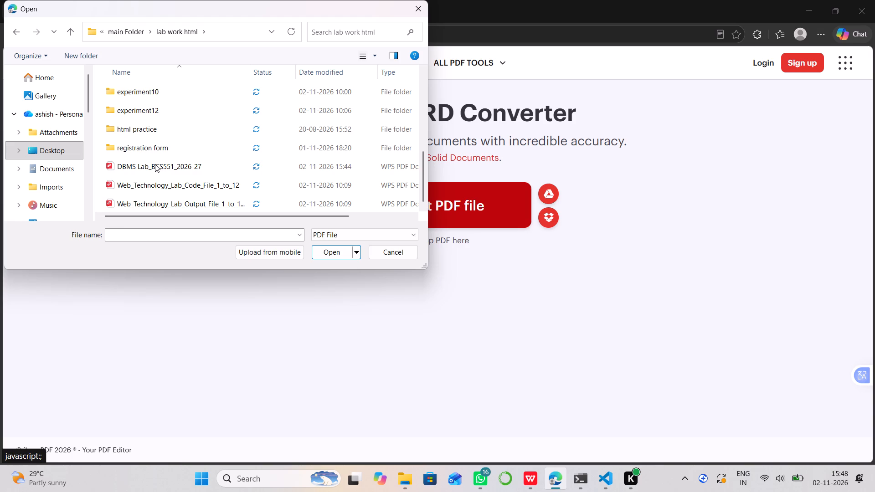
pyautogui.click(155, 164)
pyautogui.click(324, 249)
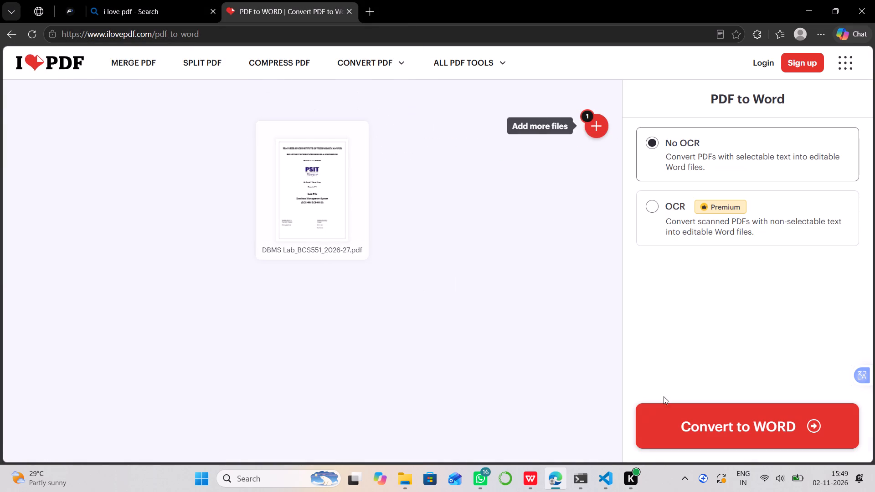
# Convert the uploaded PDF to Word and open the downloaded DBMS Lab_BCS551_2026-27.docx in WPS Office.
pyautogui.click(706, 444)
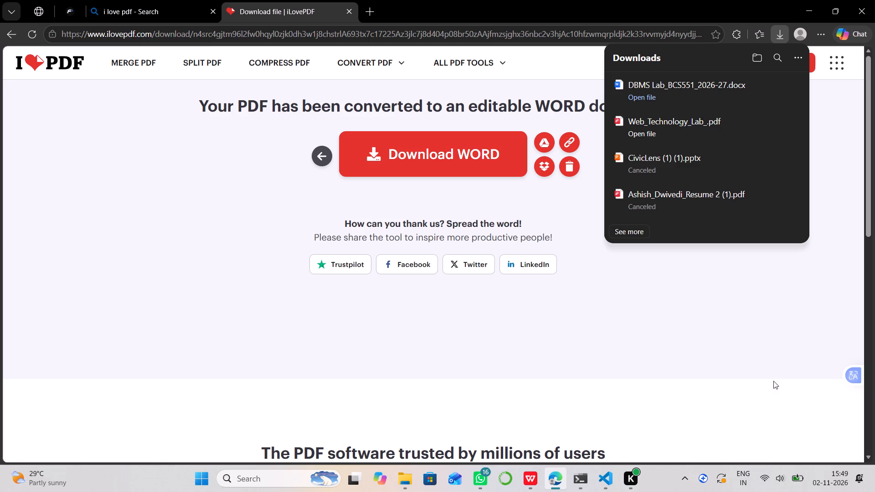
pyautogui.click(638, 94)
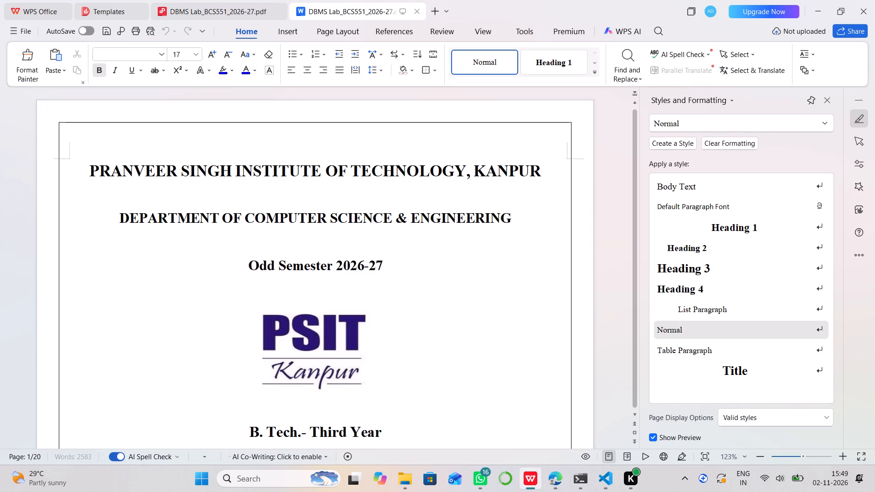
# Replace "COMPUTER SCIENCE & ENGINEERING" in the cover page's department line with "OINFORMATION TECHNOLOGY".
pyautogui.click(507, 217)
pyautogui.press('BackSpace')
pyautogui.press('BackSpace')
pyautogui.press('BackSpace')
pyautogui.press('BackSpace')
pyautogui.press('BackSpace')
pyautogui.press('BackSpace')
pyautogui.press('BackSpace')
pyautogui.press('BackSpace')
pyautogui.press('BackSpace')
pyautogui.press('BackSpace')
pyautogui.press('BackSpace')
pyautogui.press('BackSpace')
pyautogui.press('BackSpace')
pyautogui.press('BackSpace')
pyautogui.press('BackSpace')
pyautogui.press('BackSpace')
pyautogui.press('BackSpace')
pyautogui.press('BackSpace')
pyautogui.press('BackSpace')
pyautogui.press('BackSpace')
pyautogui.press('BackSpace')
pyautogui.press('BackSpace')
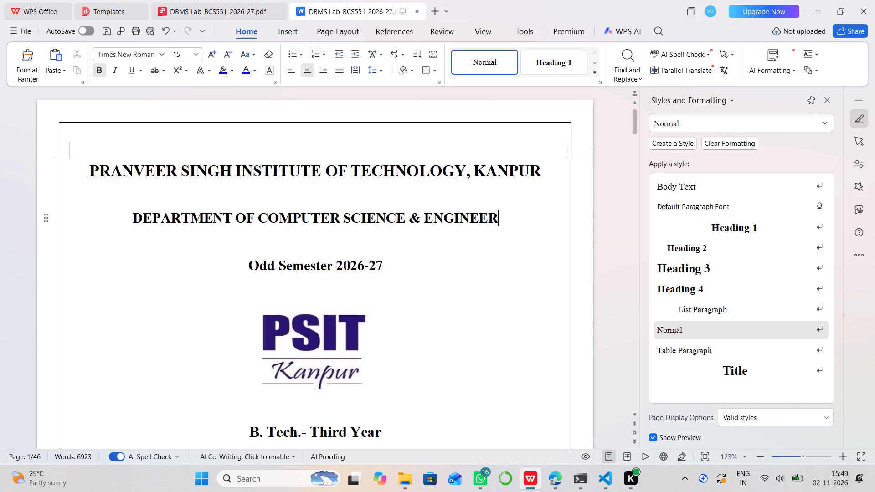
pyautogui.press('BackSpace')
pyautogui.press('BackSpace')
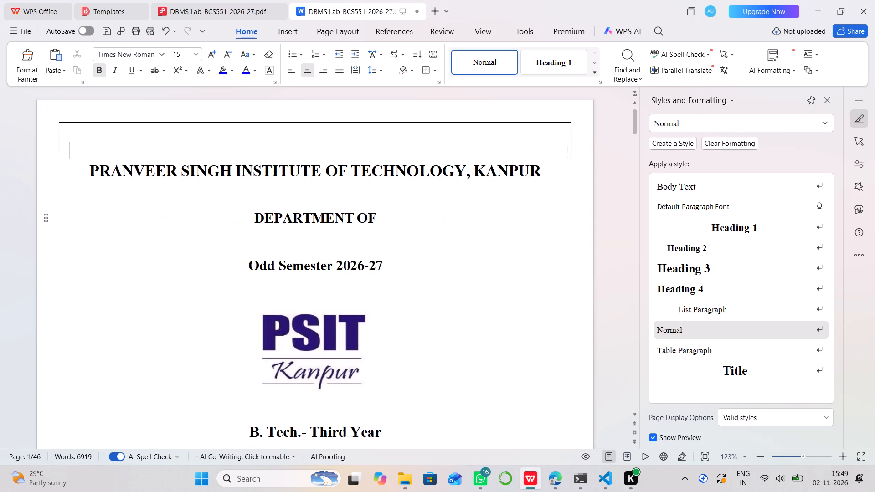
pyautogui.write('OINFORMATION')
pyautogui.press('space')
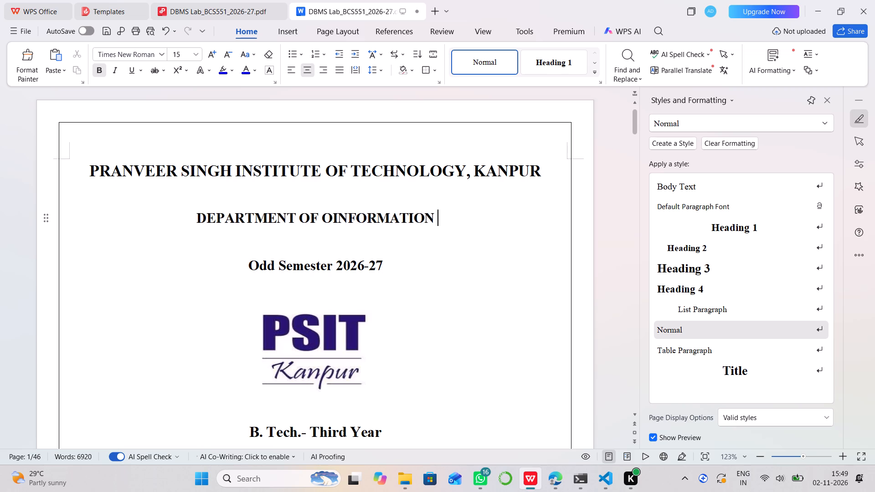
pyautogui.write('TECHNOLOGY')
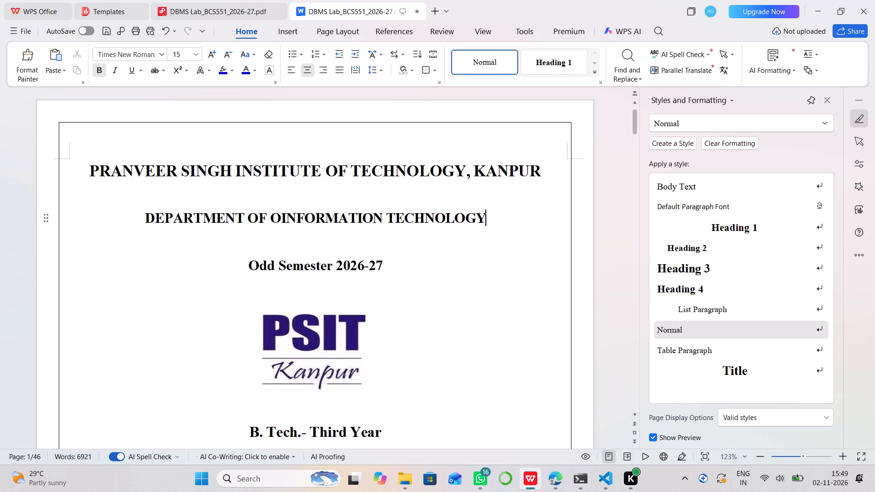
# Delete the stray "O" before "INFORMATION TECHNOLOGY" in the cover page's department line.
pyautogui.click(282, 216)
pyautogui.press('BackSpace')
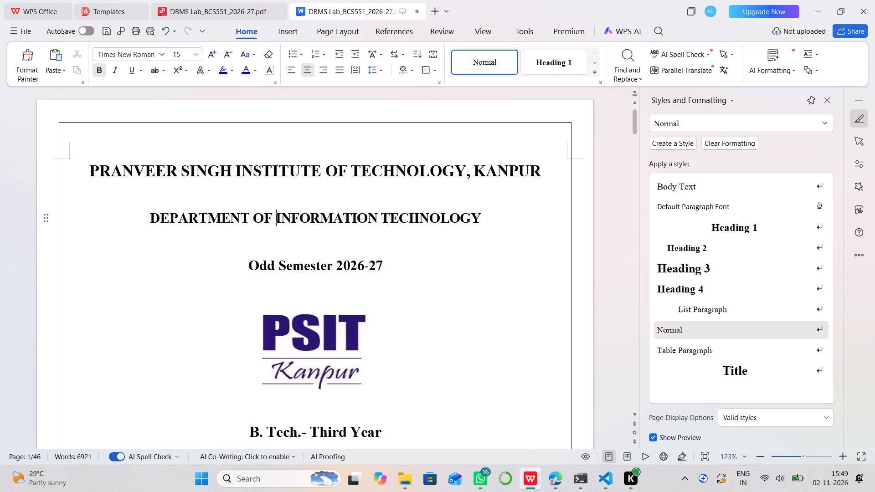
# Enter the faculty member's name with the title "Dr." after "Name:" under Submitted By, capitalising the first name and surname.
pyautogui.scroll(-2, 356, 225)
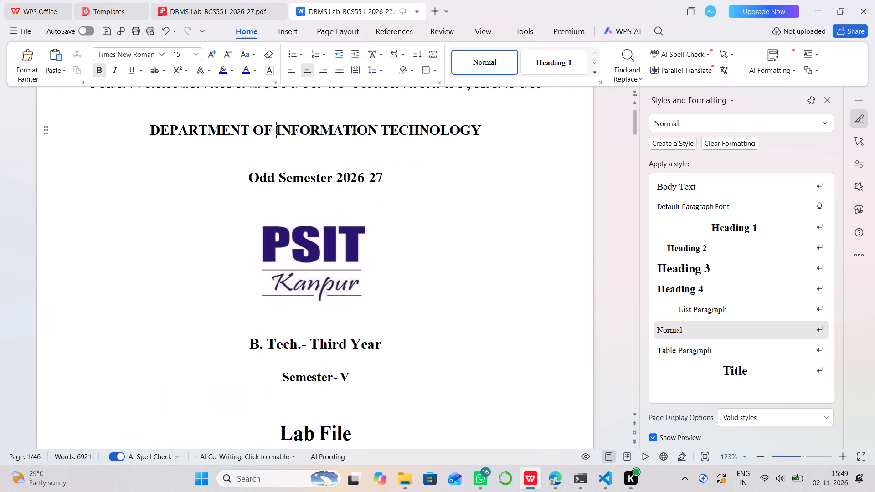
pyautogui.scroll(-1, 326, 221)
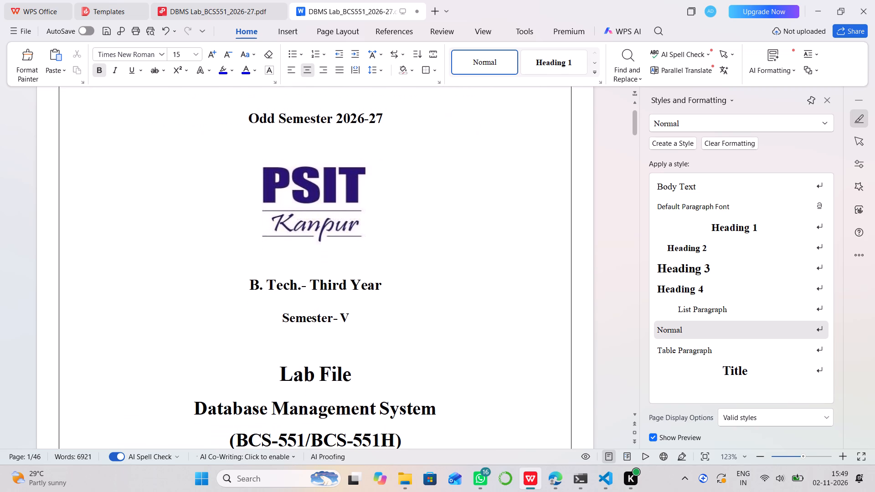
pyautogui.scroll(-8, 326, 221)
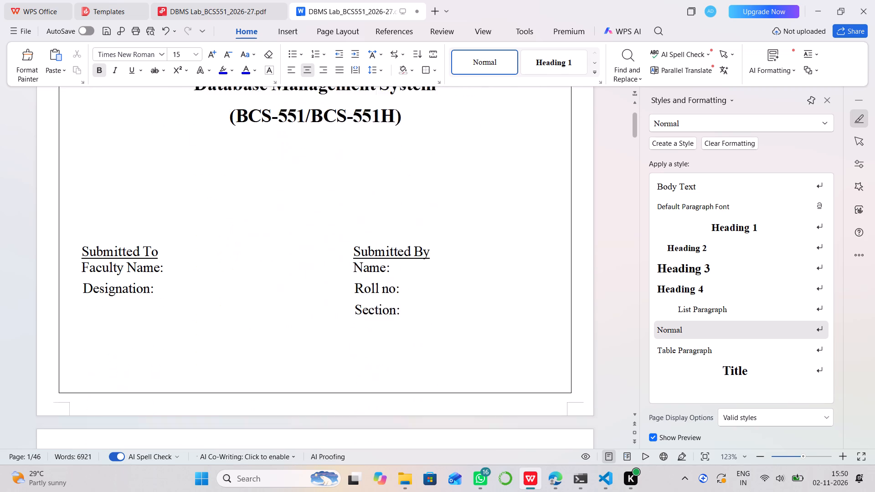
pyautogui.scroll(-1, 326, 221)
pyautogui.click(406, 235)
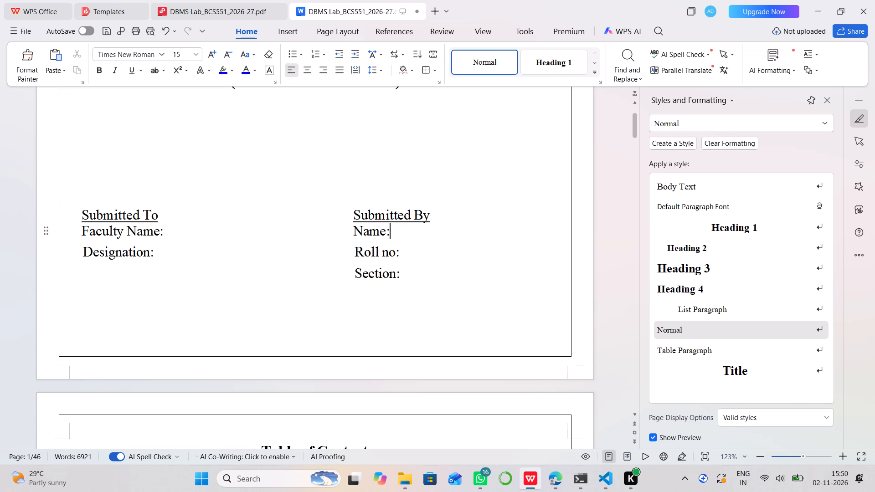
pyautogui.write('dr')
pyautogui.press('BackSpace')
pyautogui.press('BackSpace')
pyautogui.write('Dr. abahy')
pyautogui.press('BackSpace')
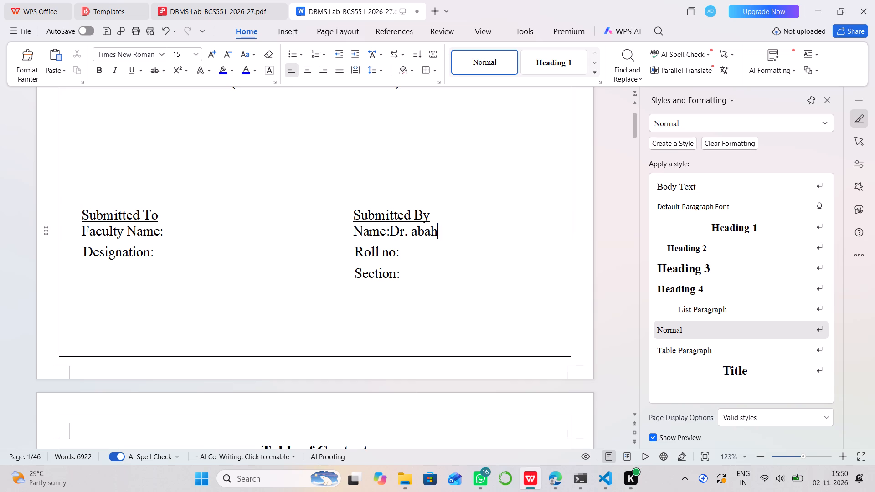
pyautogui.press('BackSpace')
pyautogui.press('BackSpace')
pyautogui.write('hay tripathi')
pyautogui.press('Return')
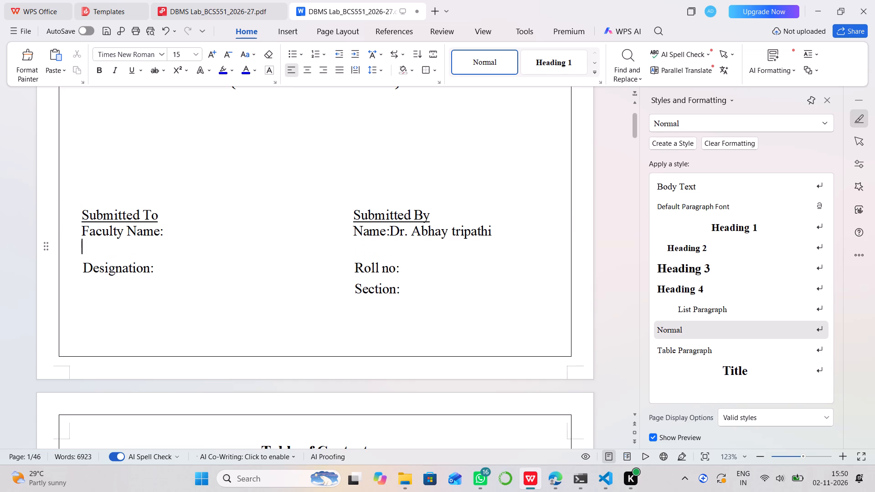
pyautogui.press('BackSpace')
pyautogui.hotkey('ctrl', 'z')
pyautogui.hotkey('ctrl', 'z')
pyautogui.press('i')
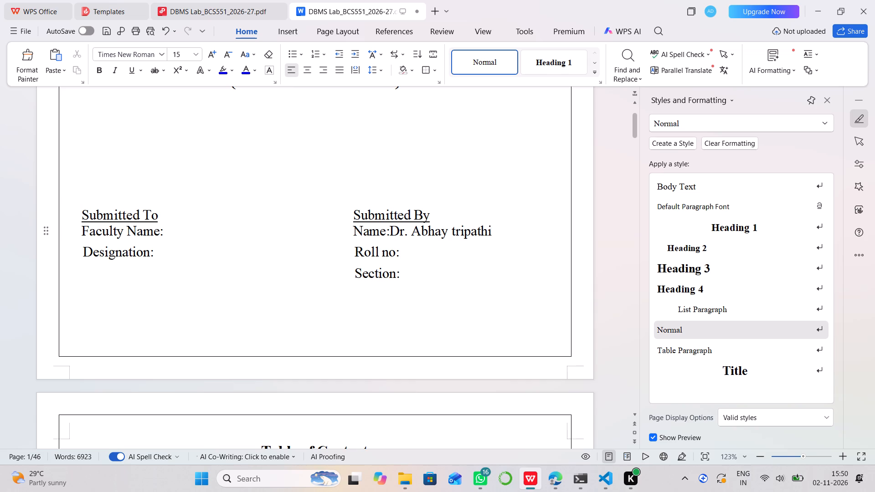
pyautogui.click(455, 231)
pyautogui.press('BackSpace')
pyautogui.hotkey('ctrl', 't')
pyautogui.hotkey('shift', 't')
# Enter the student's roll number after "Roll no:" under Submitted By.
pyautogui.click(410, 251)
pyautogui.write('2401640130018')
# Replace the gap between "Designation:" and "Roll no:" with spaces, keeping the roll number on one line and "Designation:" near the margin.
pyautogui.click(376, 251)
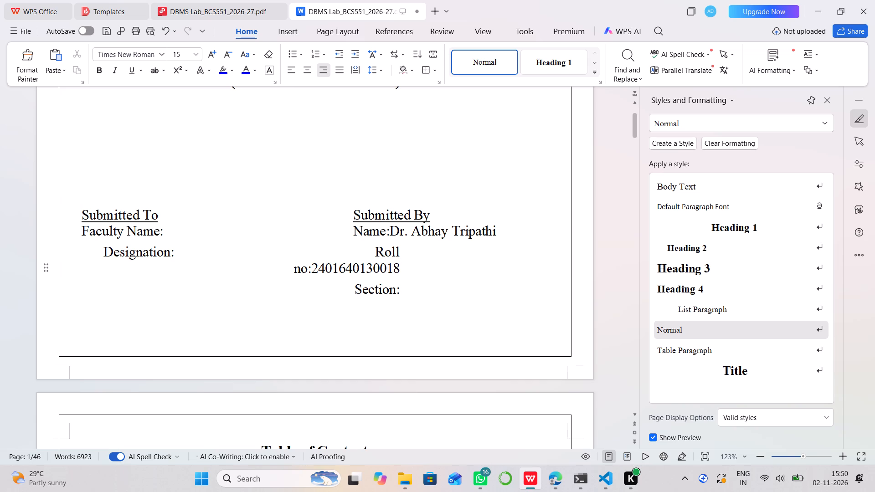
pyautogui.press('BackSpace')
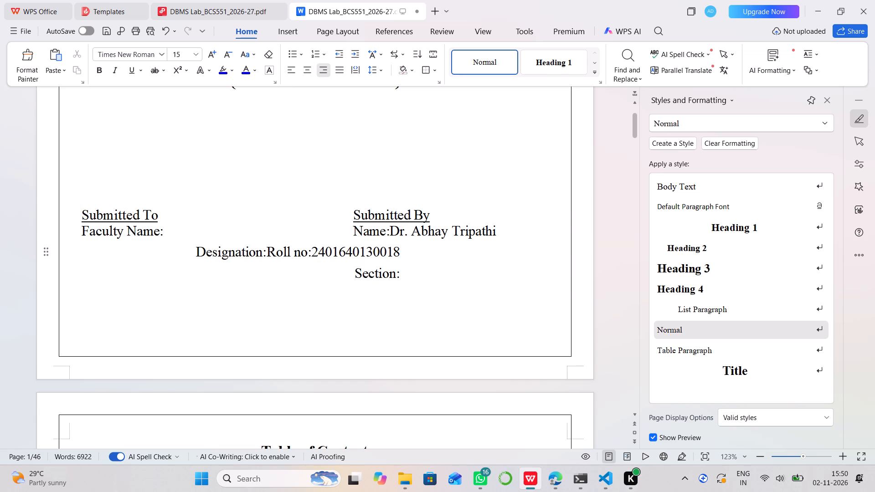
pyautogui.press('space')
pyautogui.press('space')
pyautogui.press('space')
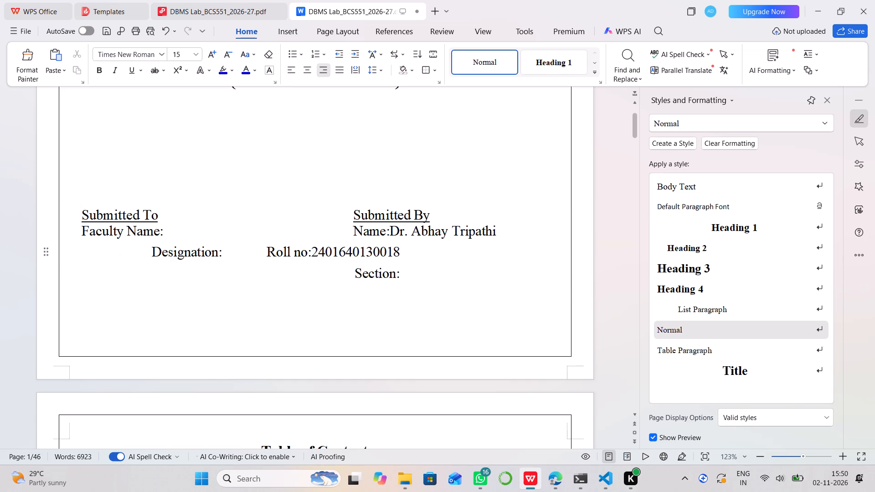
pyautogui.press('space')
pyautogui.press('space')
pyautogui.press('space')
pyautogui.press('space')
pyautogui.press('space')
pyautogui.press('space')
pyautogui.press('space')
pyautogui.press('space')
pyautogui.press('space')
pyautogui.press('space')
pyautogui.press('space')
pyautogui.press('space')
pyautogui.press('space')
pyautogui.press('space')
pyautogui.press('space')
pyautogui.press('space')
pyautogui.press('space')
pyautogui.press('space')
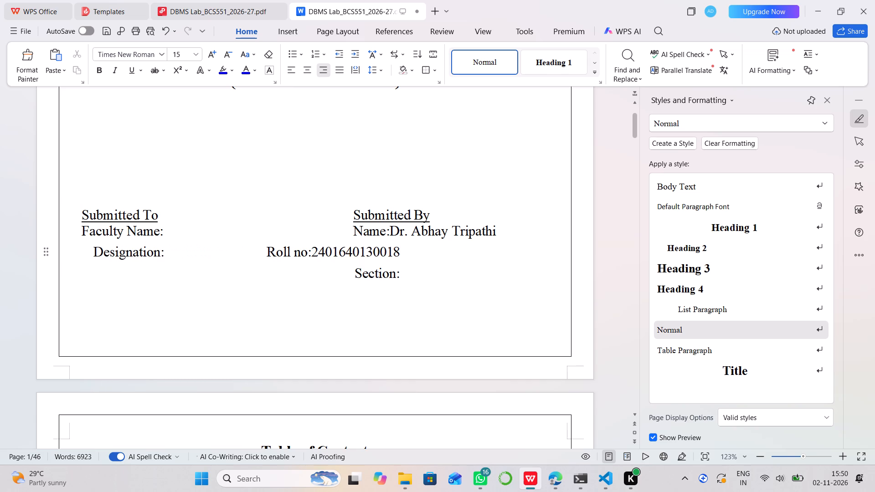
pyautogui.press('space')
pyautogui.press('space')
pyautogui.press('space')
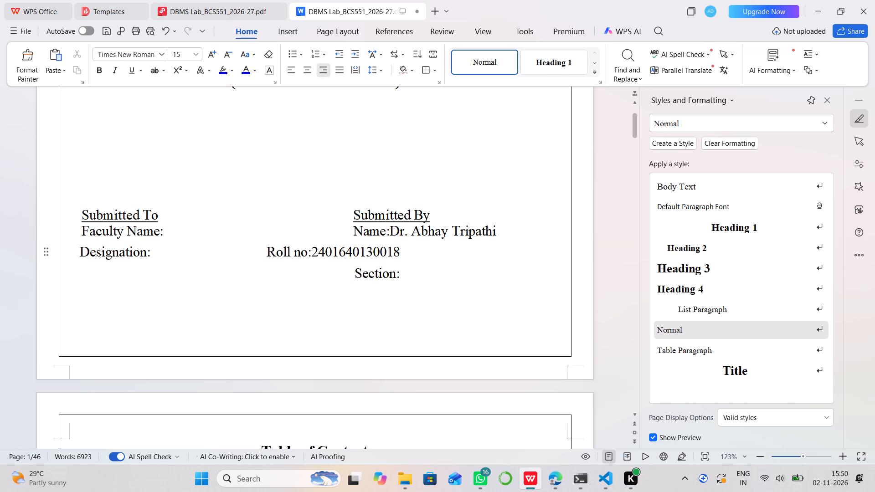
# Insert two spaces between "Roll no:" and the roll number.
pyautogui.click(312, 253)
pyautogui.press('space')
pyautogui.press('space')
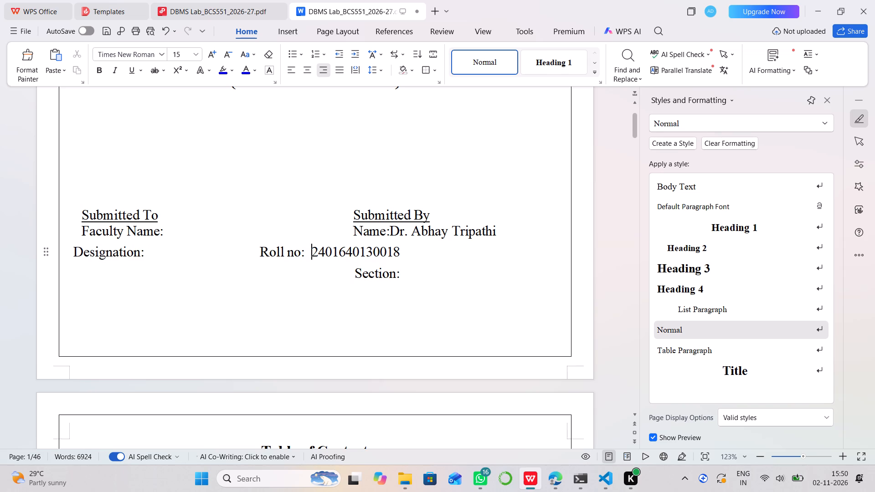
# Move the faculty member's name from "Name:" under Submitted By to "Faculty Name:" under Submitted To.
pyautogui.click(175, 237)
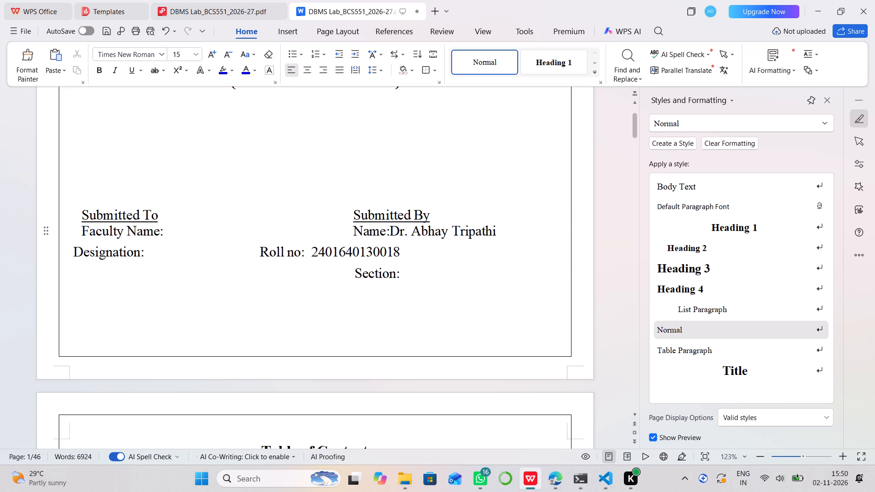
pyautogui.moveTo(503, 232); pyautogui.dragTo(390, 225)
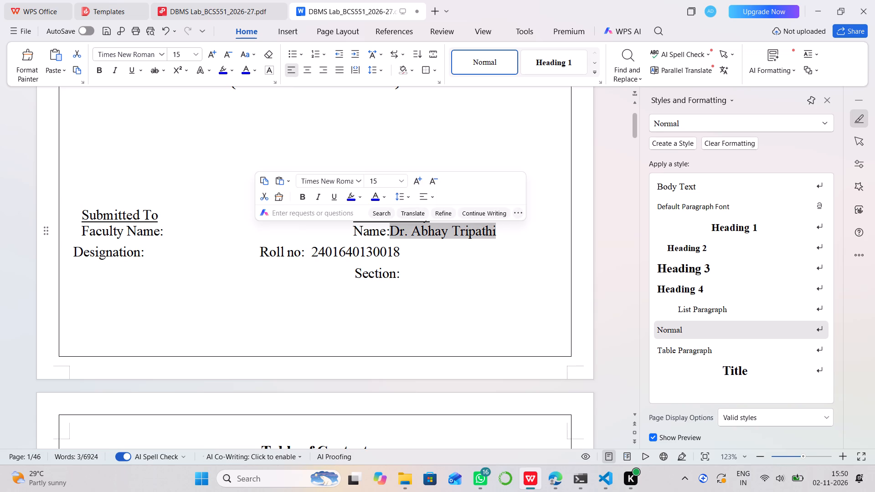
pyautogui.hotkey('ctrl', 'x')
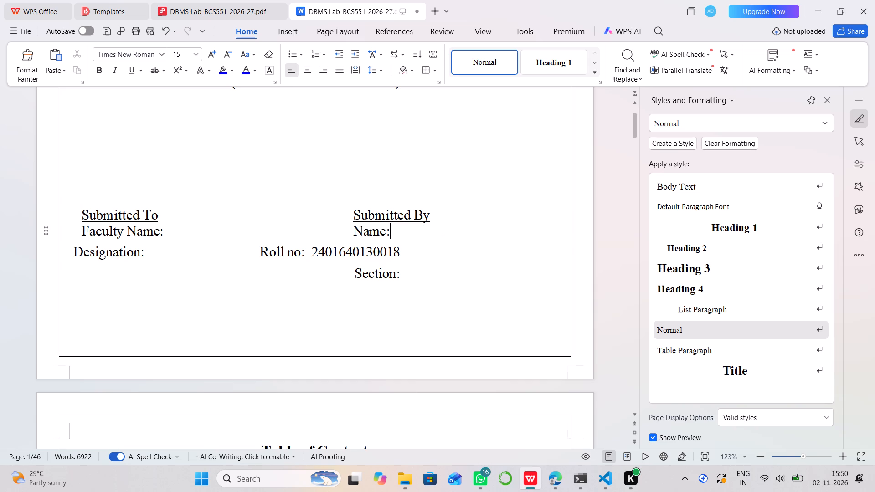
pyautogui.click(170, 228)
pyautogui.hotkey('ctrl', 'v')
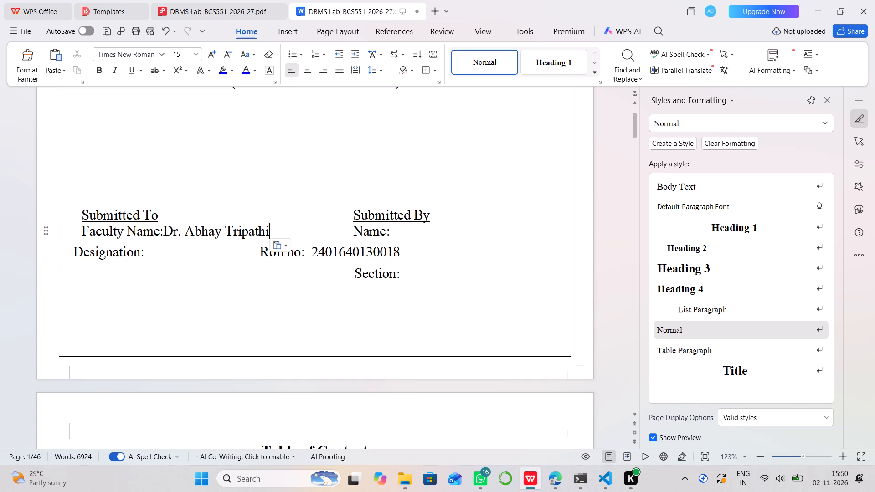
# Enter the student's name after "Name:" under Submitted By.
pyautogui.click(406, 230)
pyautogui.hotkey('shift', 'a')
pyautogui.press('BackSpace')
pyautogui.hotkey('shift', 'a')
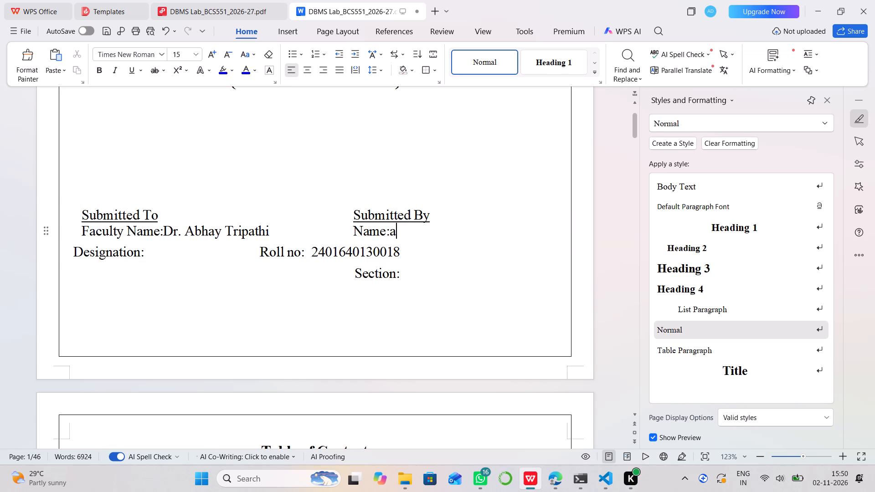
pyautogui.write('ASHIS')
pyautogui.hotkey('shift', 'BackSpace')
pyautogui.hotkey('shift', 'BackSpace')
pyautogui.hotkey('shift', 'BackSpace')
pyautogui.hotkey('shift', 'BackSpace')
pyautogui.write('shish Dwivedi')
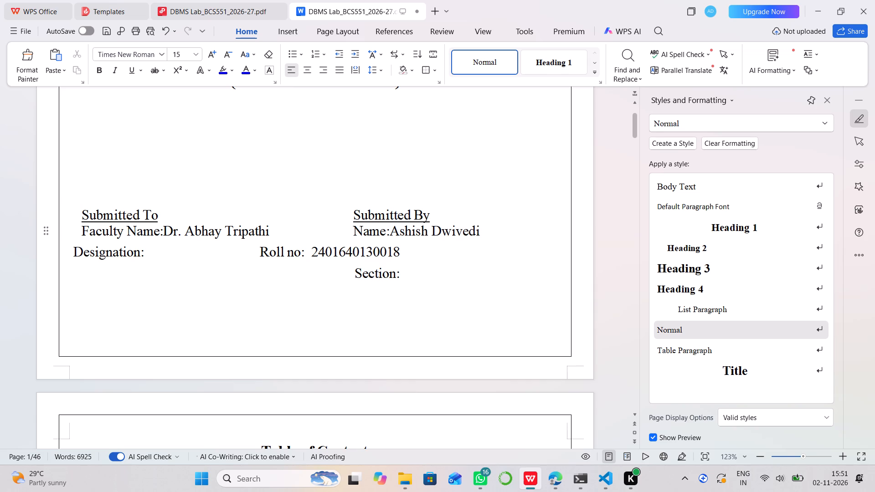
# Cut "Roll no:" with its number from the Designation line and realign "Designation:" beneath "Faculty Name:".
pyautogui.click(257, 250)
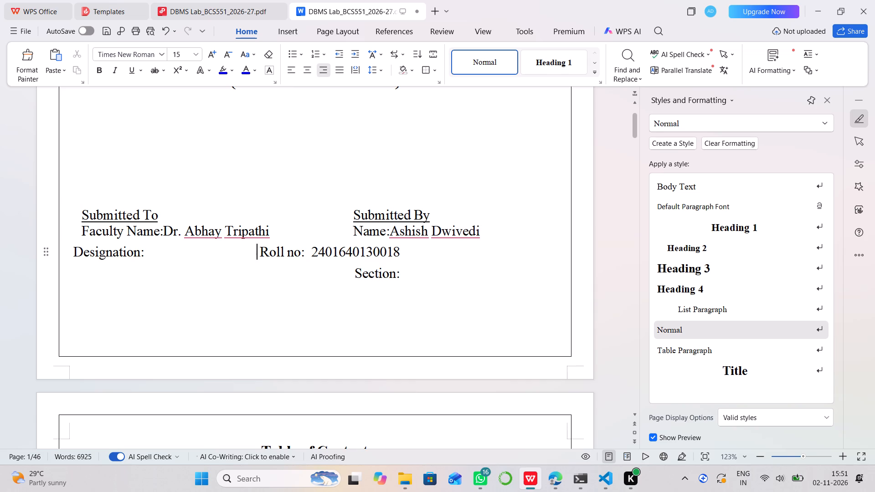
pyautogui.moveTo(259, 250); pyautogui.dragTo(386, 241)
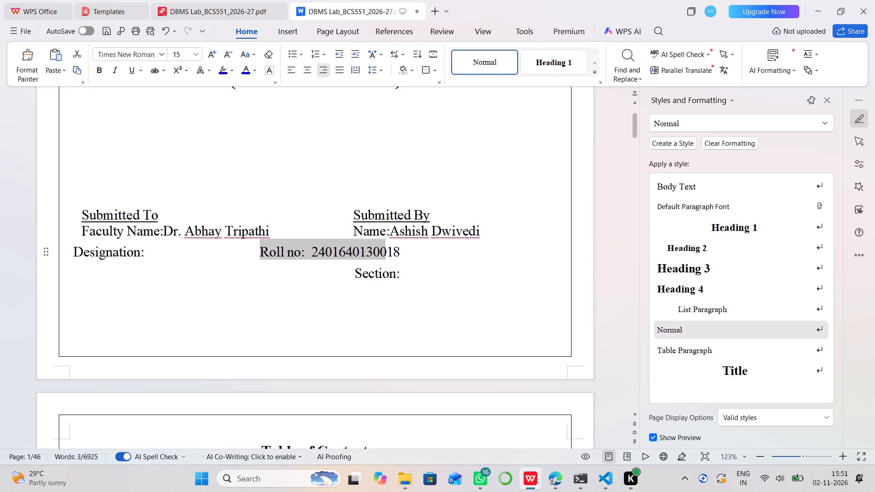
pyautogui.moveTo(386, 241); pyautogui.dragTo(400, 245)
pyautogui.hotkey('ctrl', 'x')
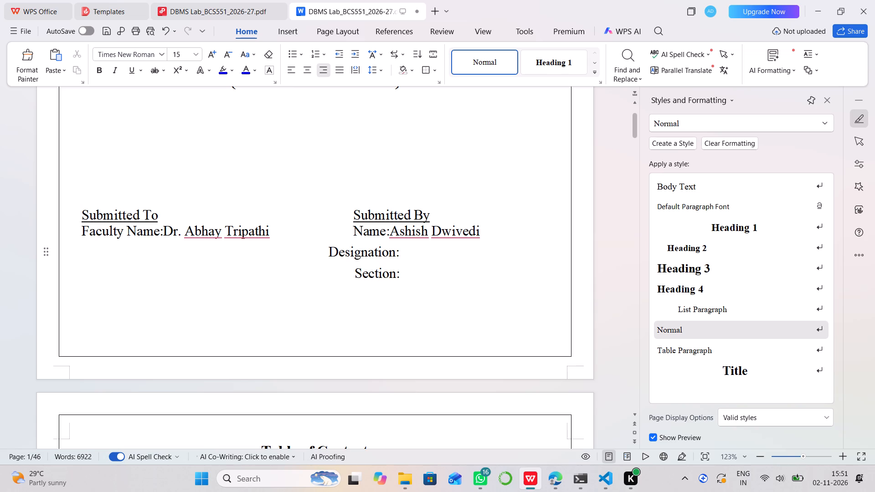
pyautogui.click(324, 253)
pyautogui.press('BackSpace')
pyautogui.press('BackSpace')
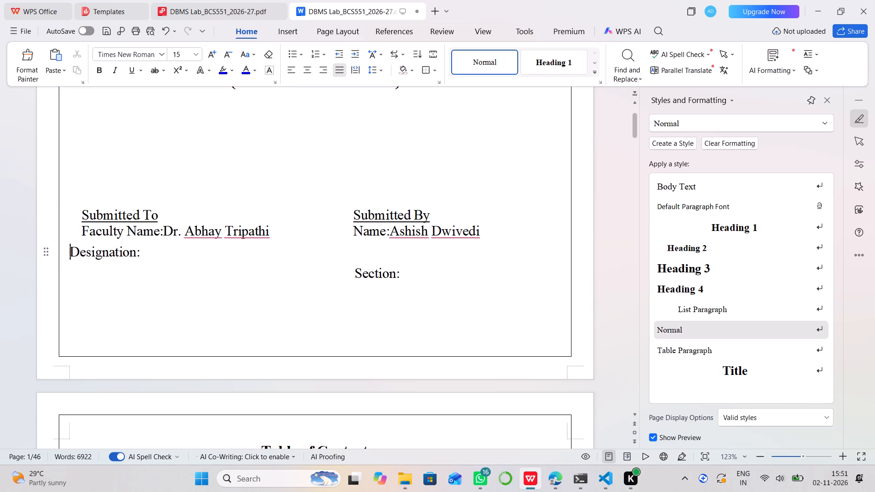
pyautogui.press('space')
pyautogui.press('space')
# Add spaces after "Designation:" and paste the cut "Roll no:" text with its number beneath the student's name line.
pyautogui.click(381, 248)
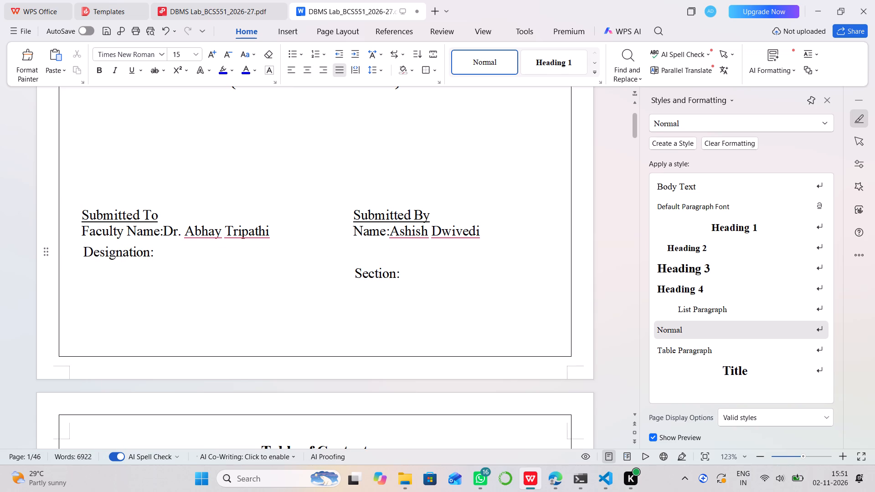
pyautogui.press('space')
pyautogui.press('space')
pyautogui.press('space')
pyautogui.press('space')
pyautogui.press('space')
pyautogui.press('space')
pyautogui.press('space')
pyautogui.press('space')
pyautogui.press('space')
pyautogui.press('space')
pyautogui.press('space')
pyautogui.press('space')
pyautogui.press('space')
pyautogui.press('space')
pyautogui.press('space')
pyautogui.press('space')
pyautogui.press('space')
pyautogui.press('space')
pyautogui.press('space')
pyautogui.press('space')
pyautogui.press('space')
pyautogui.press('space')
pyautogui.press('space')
pyautogui.hotkey('ctrl', 'v')
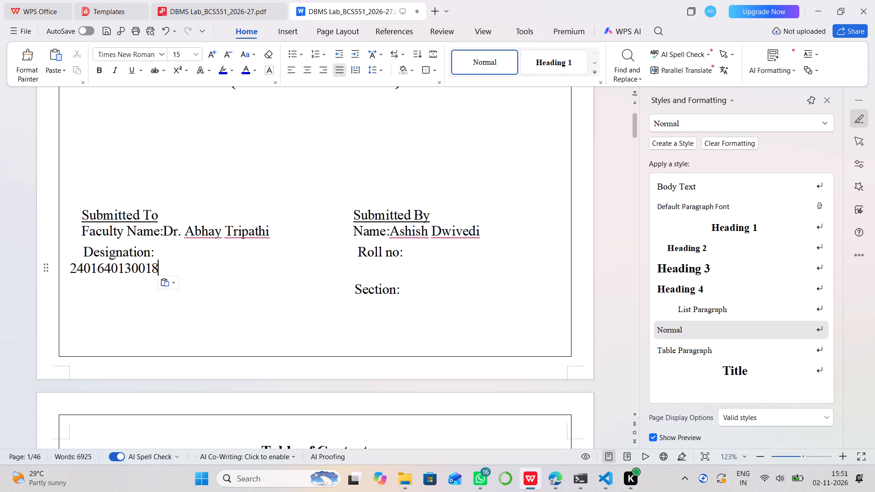
# Remove extra spaces before "Roll no:" and shorten the roll number to its last two digits on the Designation line.
pyautogui.click(356, 251)
pyautogui.press('BackSpace')
pyautogui.press('BackSpace')
pyautogui.press('BackSpace')
pyautogui.press('BackSpace')
pyautogui.press('BackSpace')
pyautogui.press('BackSpace')
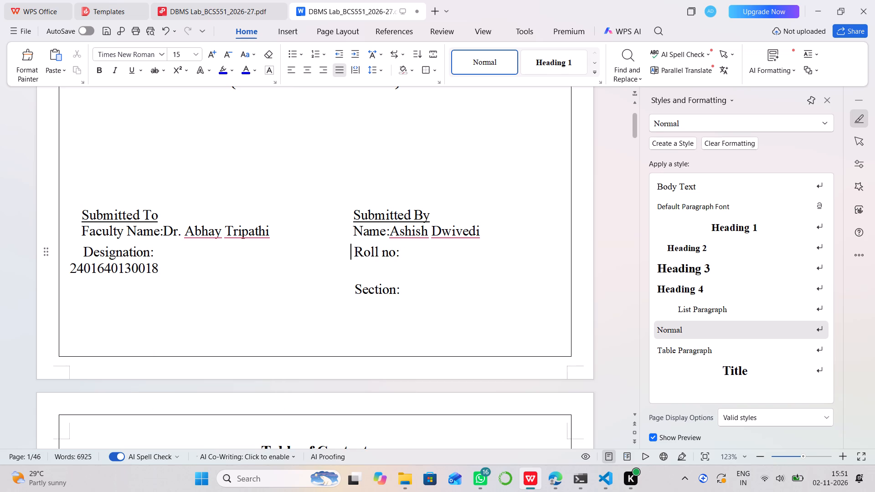
pyautogui.press('BackSpace')
pyautogui.press('BackSpace')
pyautogui.press('BackSpace')
pyautogui.press('BackSpace')
pyautogui.press('BackSpace')
pyautogui.press('BackSpace')
pyautogui.press('BackSpace')
pyautogui.press('BackSpace')
pyautogui.press('BackSpace')
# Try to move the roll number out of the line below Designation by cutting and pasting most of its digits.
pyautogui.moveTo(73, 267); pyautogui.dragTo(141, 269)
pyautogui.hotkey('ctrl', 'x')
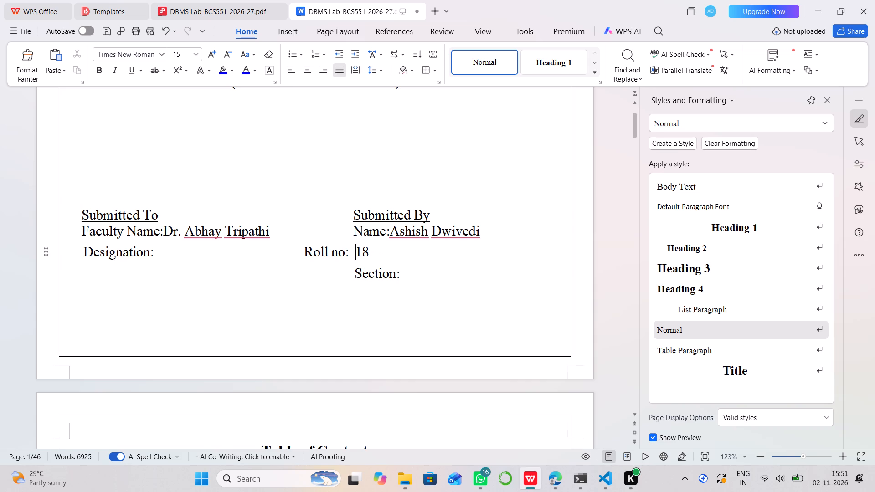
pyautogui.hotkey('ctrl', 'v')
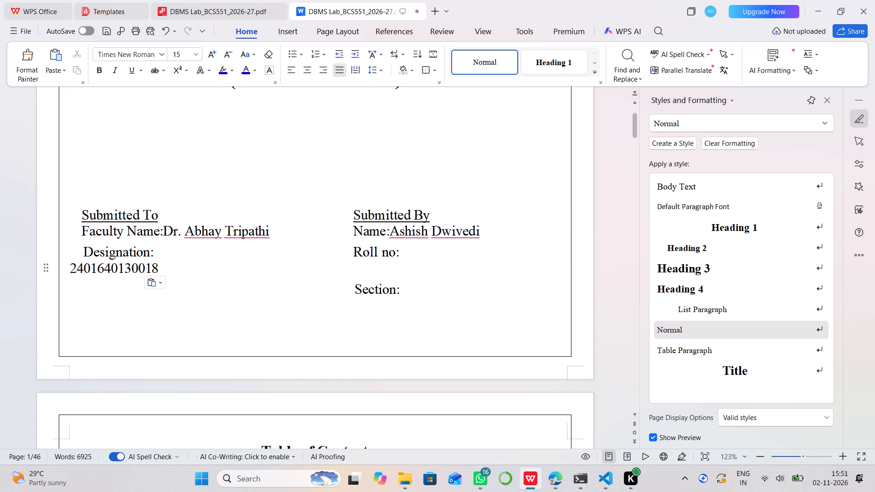
# Shorten the roll number below Designation to its first six digits so it fits beside the Roll no label.
pyautogui.click(159, 265)
pyautogui.press('BackSpace')
pyautogui.press('BackSpace')
pyautogui.press('BackSpace')
pyautogui.press('BackSpace')
pyautogui.press('BackSpace')
pyautogui.press('BackSpace')
pyautogui.press('BackSpace')
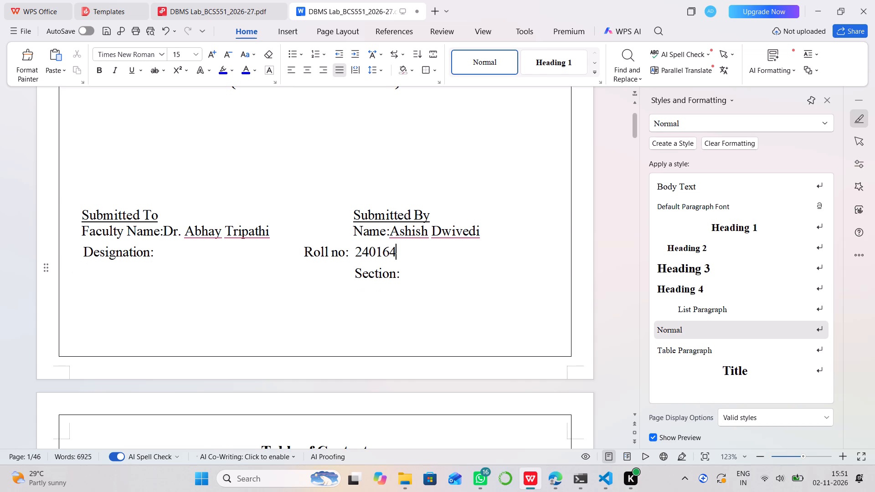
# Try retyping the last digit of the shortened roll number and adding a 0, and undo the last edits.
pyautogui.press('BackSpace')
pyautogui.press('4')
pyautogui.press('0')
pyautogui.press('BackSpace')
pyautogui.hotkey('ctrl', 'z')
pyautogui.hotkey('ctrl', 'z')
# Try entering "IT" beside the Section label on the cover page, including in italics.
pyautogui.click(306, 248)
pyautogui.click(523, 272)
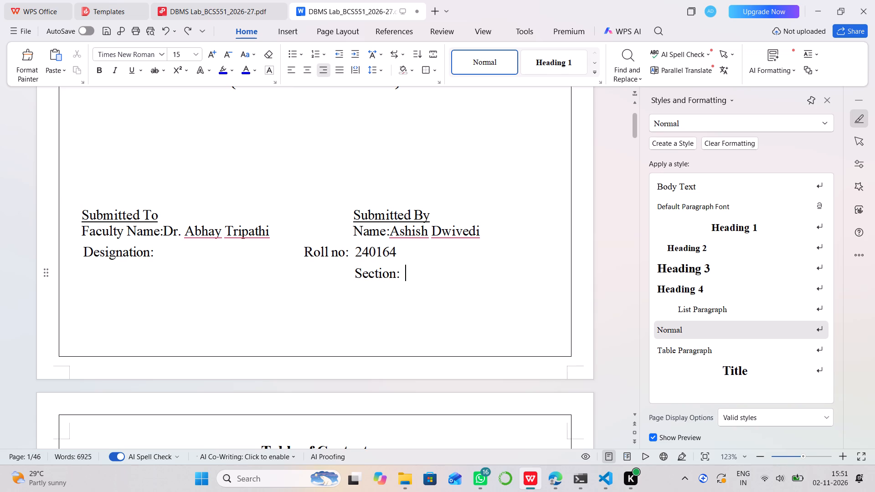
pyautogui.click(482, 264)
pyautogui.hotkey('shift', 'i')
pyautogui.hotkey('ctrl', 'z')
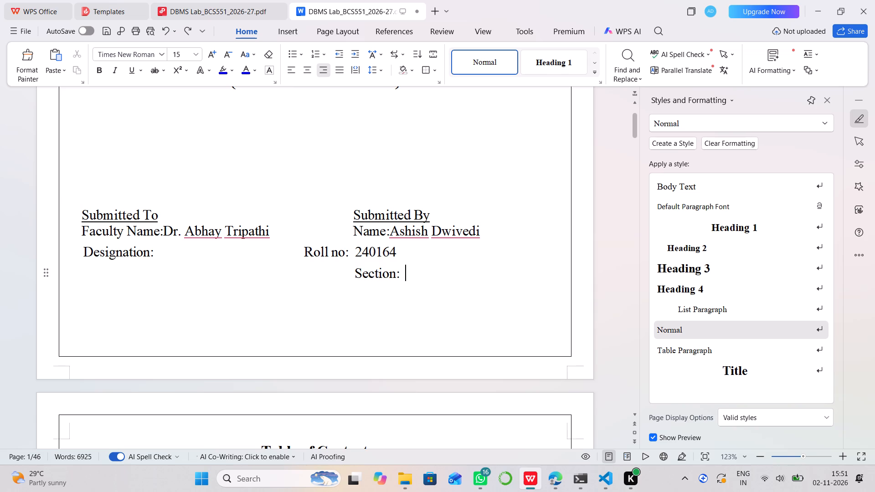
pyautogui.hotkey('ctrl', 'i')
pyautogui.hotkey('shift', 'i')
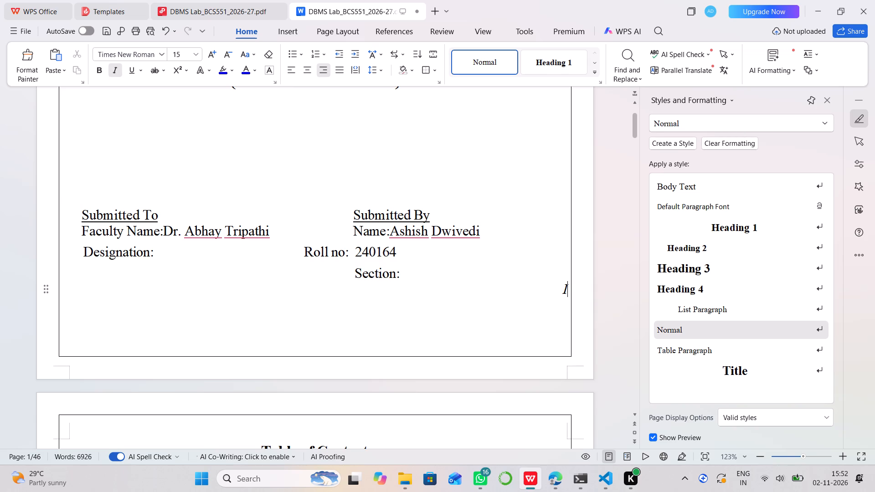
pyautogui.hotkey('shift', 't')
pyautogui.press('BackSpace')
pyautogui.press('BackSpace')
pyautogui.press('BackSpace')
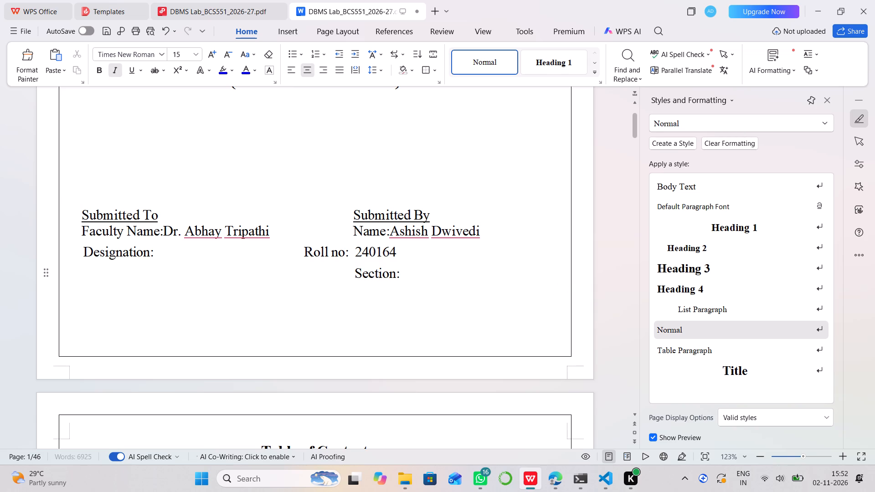
# Review the cover page and the following pages through the Department Vision Statement for the department name.
pyautogui.scroll(9, 384, 308)
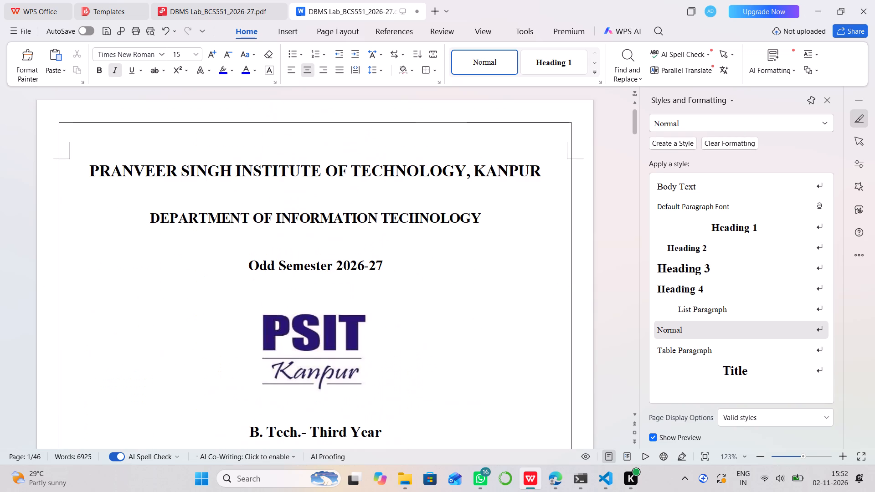
pyautogui.scroll(-9, 384, 308)
pyautogui.scroll(3, 384, 308)
pyautogui.scroll(-3, 384, 308)
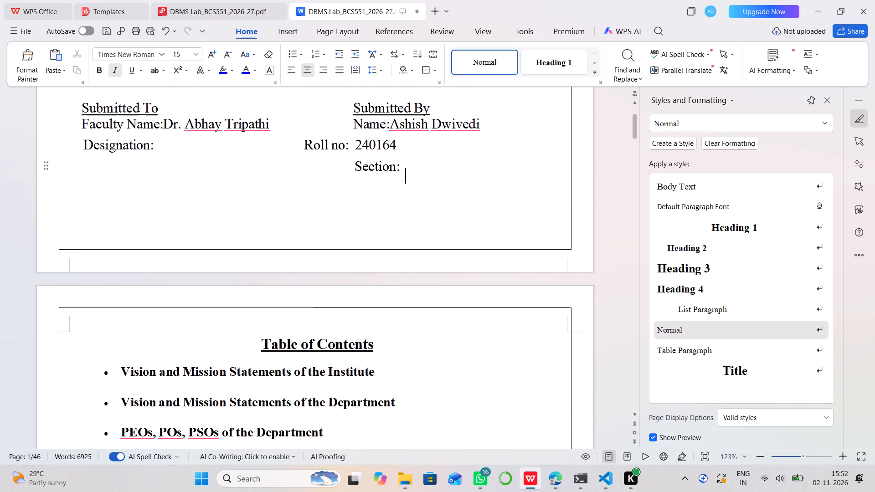
pyautogui.scroll(-1, 384, 308)
pyautogui.scroll(5, 384, 308)
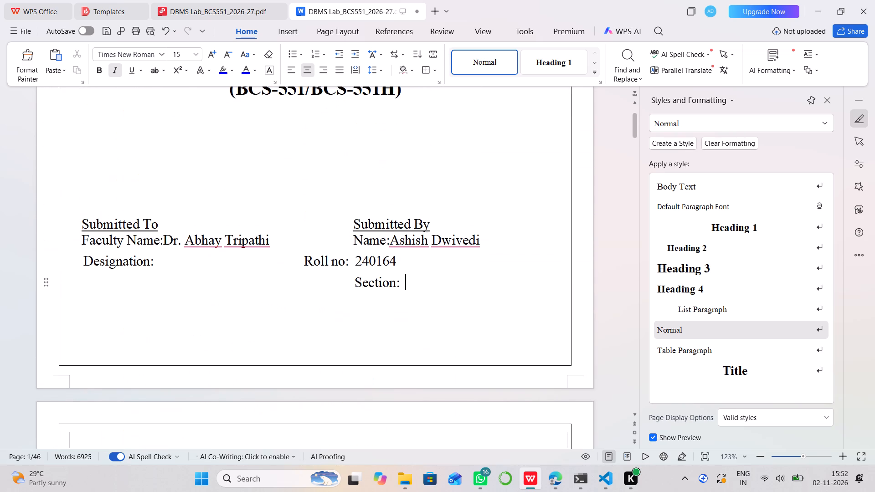
pyautogui.scroll(8, 384, 308)
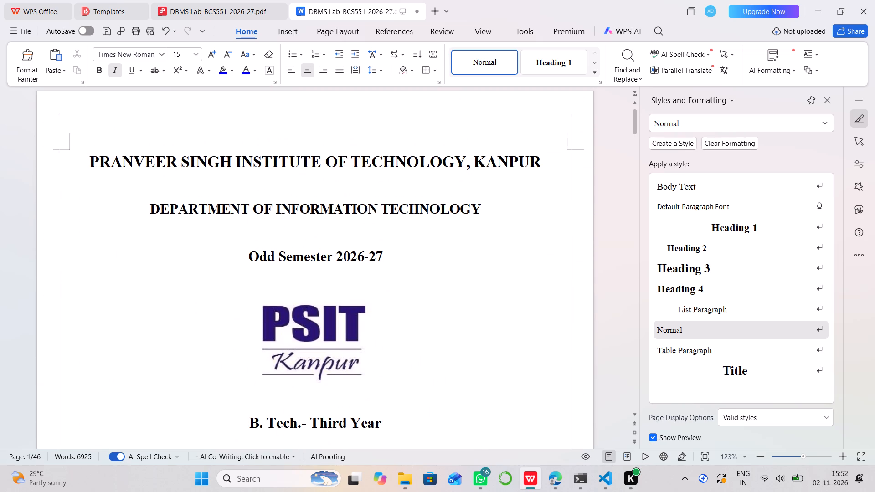
pyautogui.scroll(-15, 384, 308)
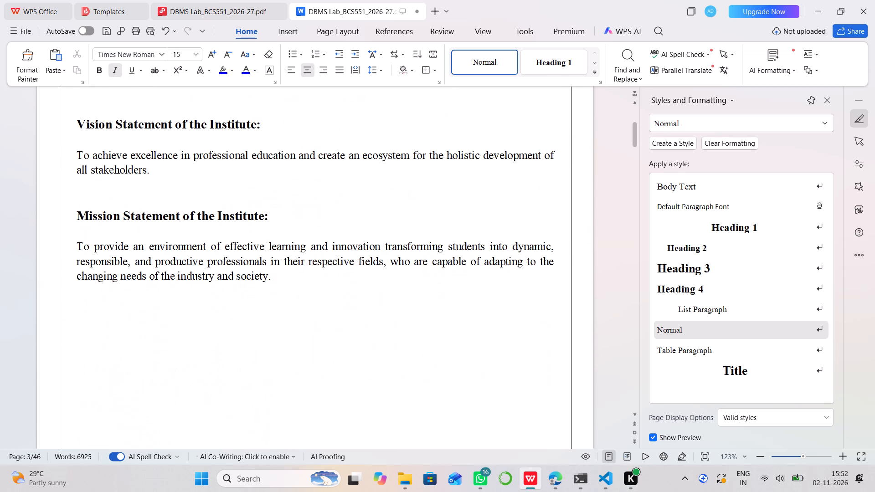
pyautogui.scroll(-3, 384, 308)
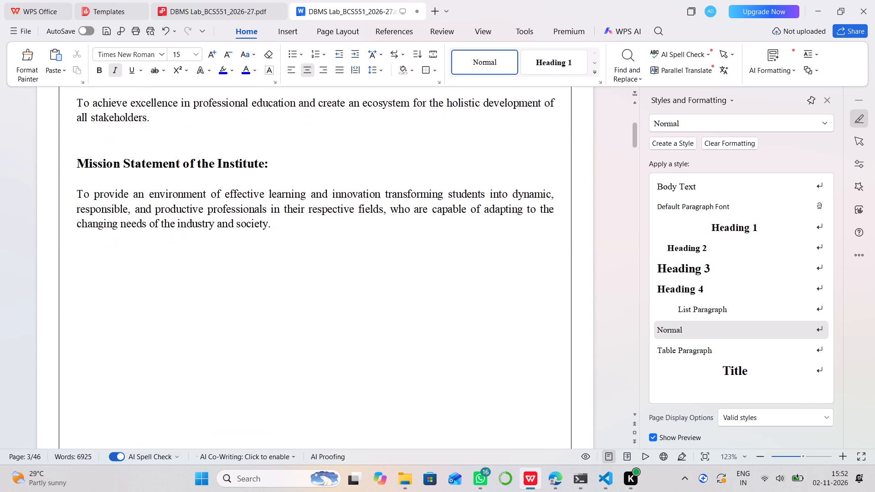
pyautogui.scroll(-6, 384, 308)
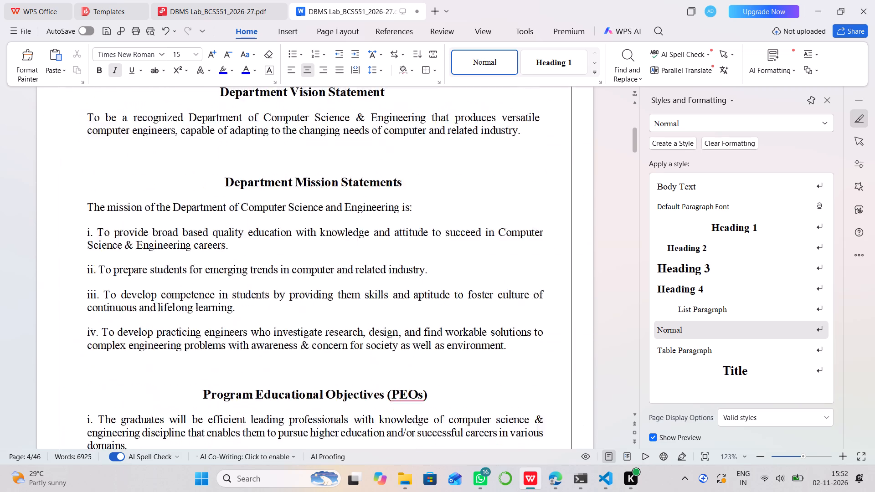
pyautogui.scroll(-1, 384, 308)
pyautogui.scroll(2, 384, 308)
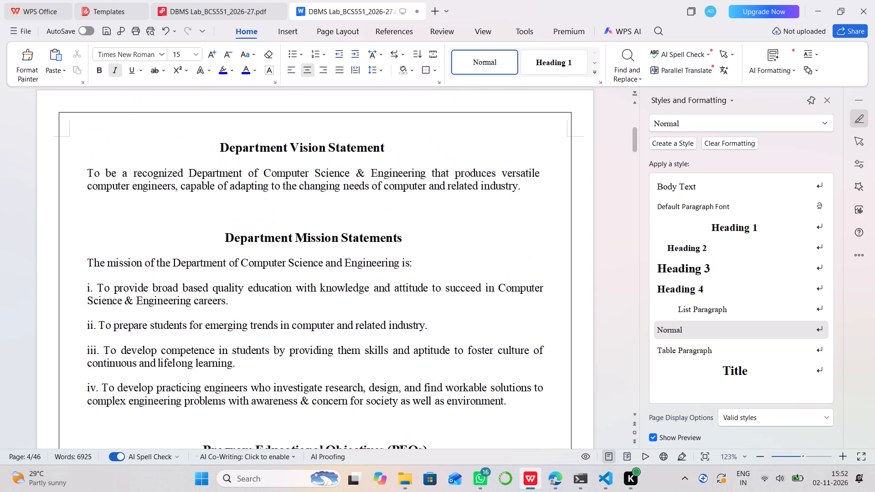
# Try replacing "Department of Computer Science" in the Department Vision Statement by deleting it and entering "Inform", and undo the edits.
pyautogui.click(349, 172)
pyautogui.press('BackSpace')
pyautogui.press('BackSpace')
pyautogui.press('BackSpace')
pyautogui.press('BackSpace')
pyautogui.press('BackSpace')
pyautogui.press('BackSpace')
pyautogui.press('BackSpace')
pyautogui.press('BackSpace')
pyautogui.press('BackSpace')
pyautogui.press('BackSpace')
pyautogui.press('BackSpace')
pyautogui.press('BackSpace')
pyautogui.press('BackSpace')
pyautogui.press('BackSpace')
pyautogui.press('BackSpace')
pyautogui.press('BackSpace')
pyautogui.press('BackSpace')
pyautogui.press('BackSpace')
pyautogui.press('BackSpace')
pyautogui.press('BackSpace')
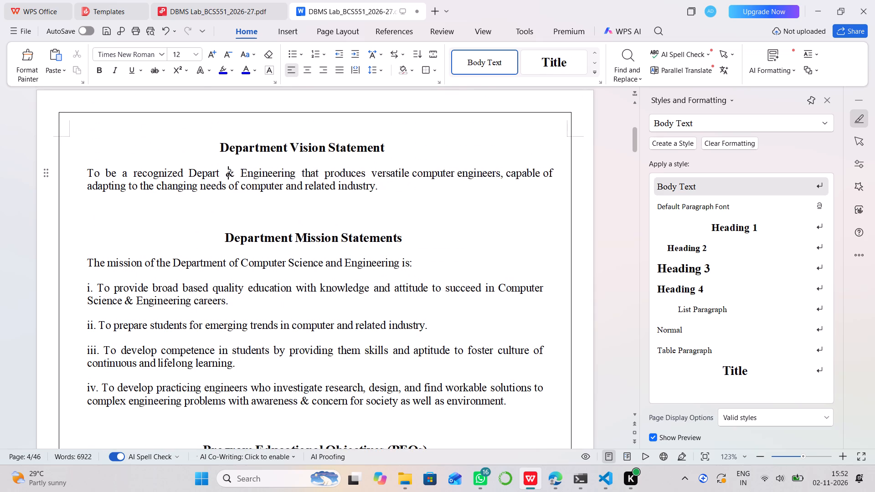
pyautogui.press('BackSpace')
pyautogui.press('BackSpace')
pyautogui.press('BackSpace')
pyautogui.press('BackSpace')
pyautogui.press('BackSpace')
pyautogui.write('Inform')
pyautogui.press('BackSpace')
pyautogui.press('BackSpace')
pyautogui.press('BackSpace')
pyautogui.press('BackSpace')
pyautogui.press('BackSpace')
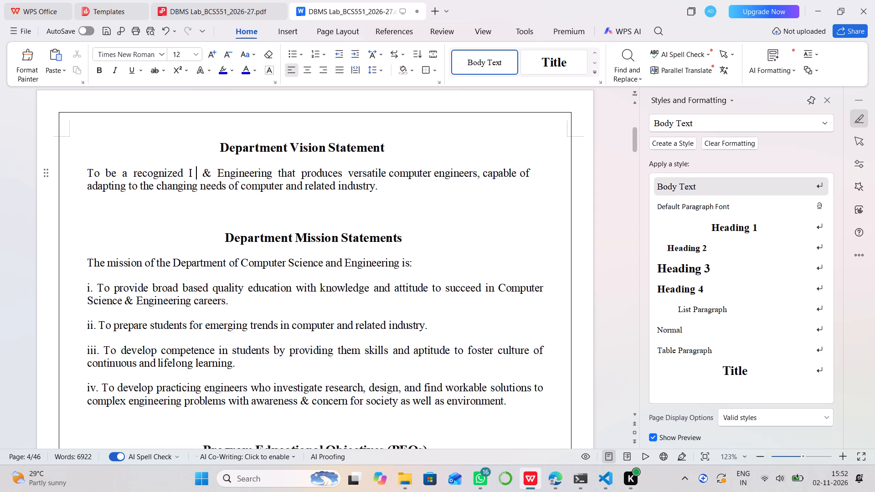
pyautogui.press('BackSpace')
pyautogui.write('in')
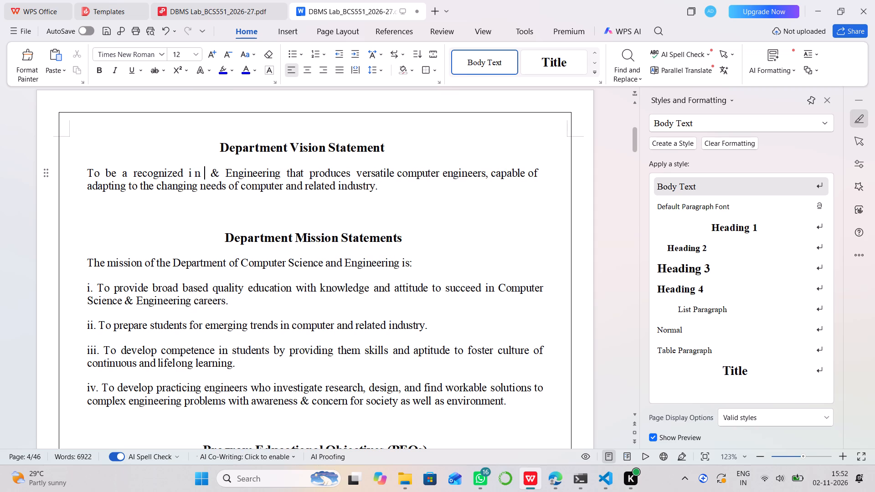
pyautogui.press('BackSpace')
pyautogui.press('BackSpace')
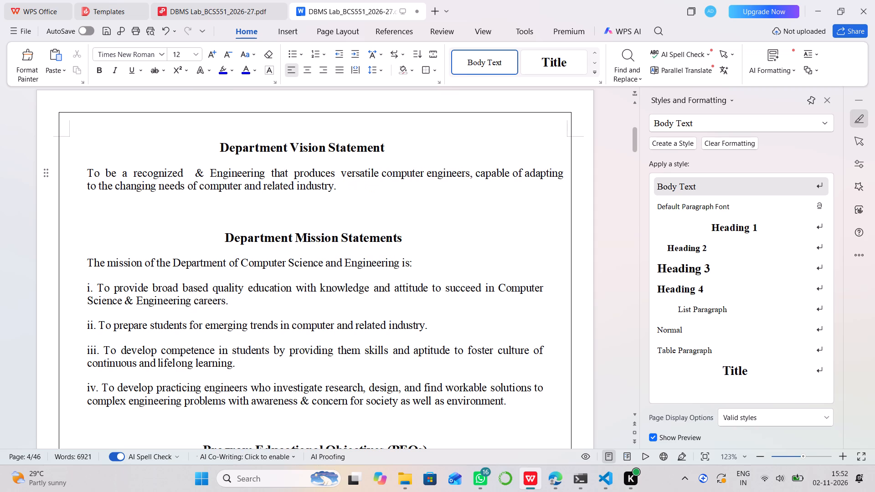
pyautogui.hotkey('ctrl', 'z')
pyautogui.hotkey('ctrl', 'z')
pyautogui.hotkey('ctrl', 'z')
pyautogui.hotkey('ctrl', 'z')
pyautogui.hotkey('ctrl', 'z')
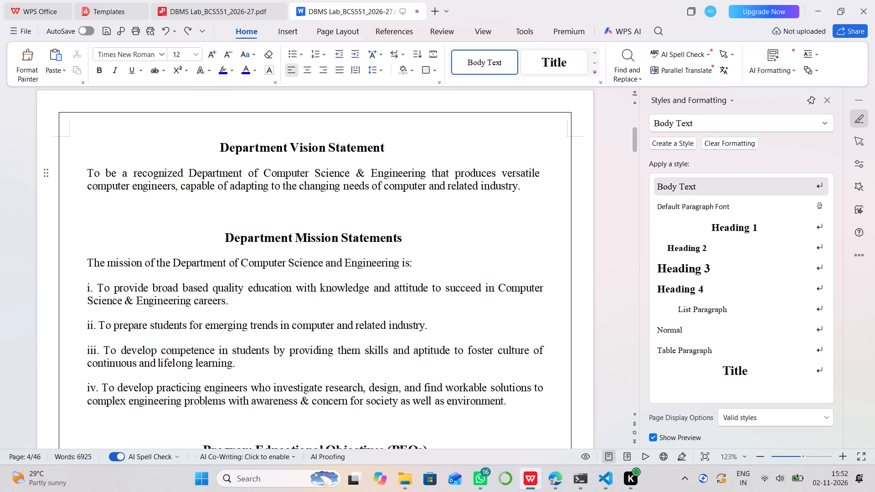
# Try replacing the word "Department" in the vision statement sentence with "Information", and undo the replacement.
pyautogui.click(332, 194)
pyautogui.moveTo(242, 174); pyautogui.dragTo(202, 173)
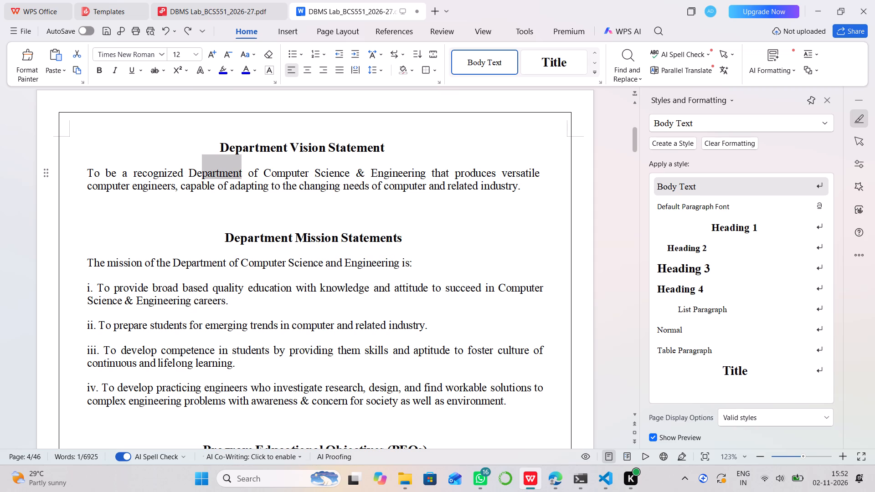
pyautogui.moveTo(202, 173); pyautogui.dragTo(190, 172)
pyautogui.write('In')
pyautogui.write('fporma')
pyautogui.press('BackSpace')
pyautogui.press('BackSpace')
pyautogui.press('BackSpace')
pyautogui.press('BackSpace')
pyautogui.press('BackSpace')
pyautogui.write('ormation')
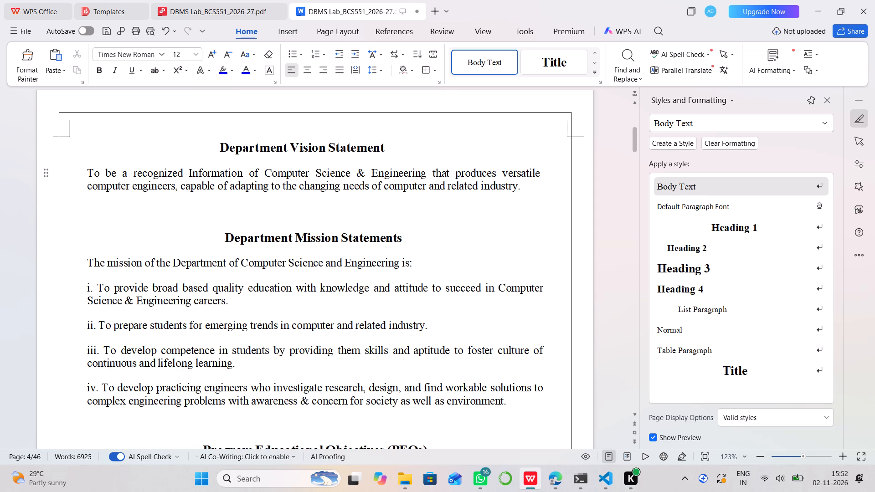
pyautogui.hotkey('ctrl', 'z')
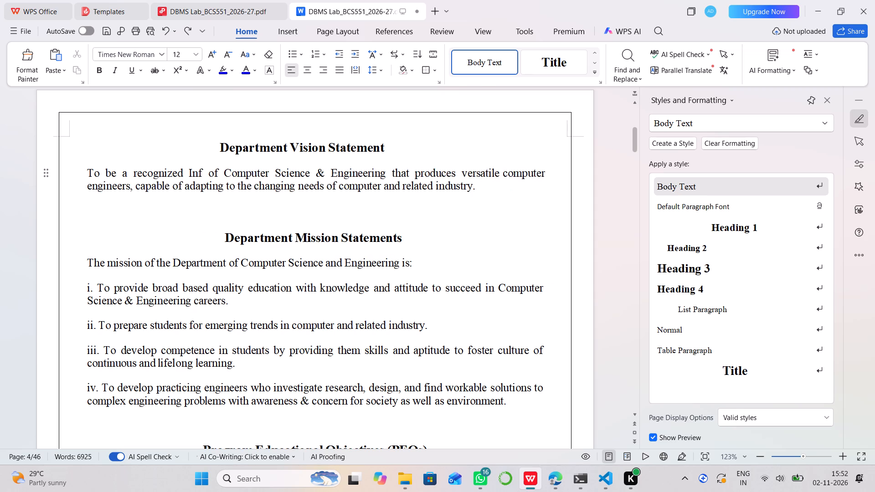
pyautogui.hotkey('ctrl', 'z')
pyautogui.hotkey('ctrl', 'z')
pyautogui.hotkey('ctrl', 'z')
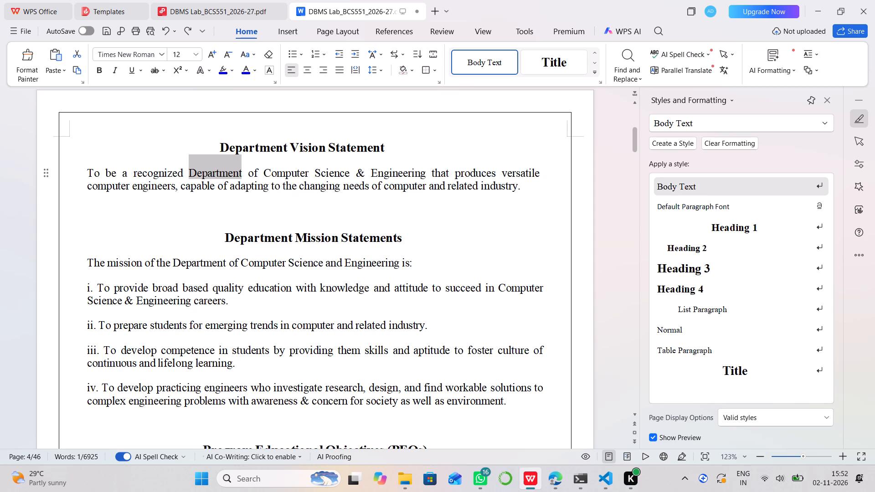
# Replace "Computer Science & Engineering" in the Department Vision Statement with "Infromation Technology".
pyautogui.click(330, 173)
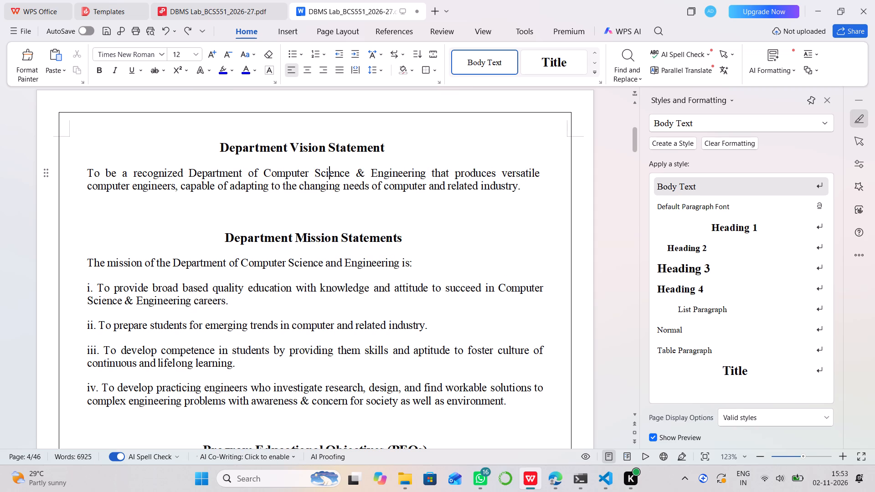
pyautogui.moveTo(264, 170); pyautogui.dragTo(358, 177)
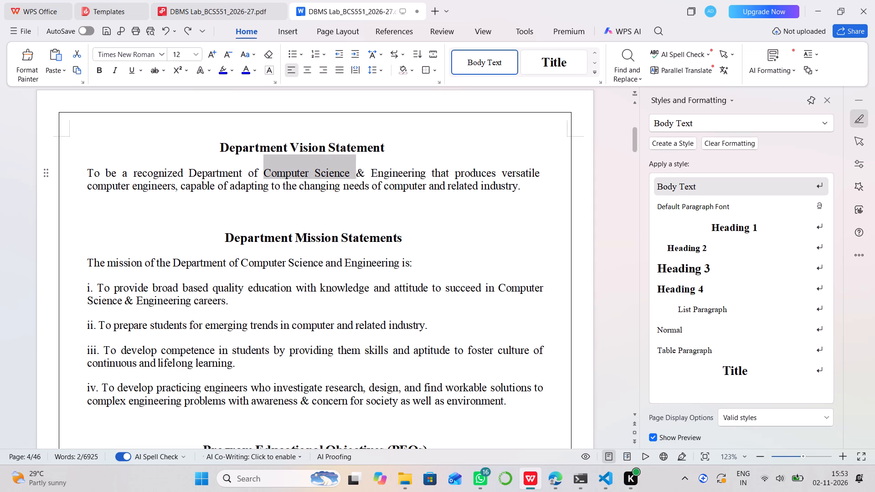
pyautogui.moveTo(358, 177); pyautogui.dragTo(424, 177)
pyautogui.write('Infromato')
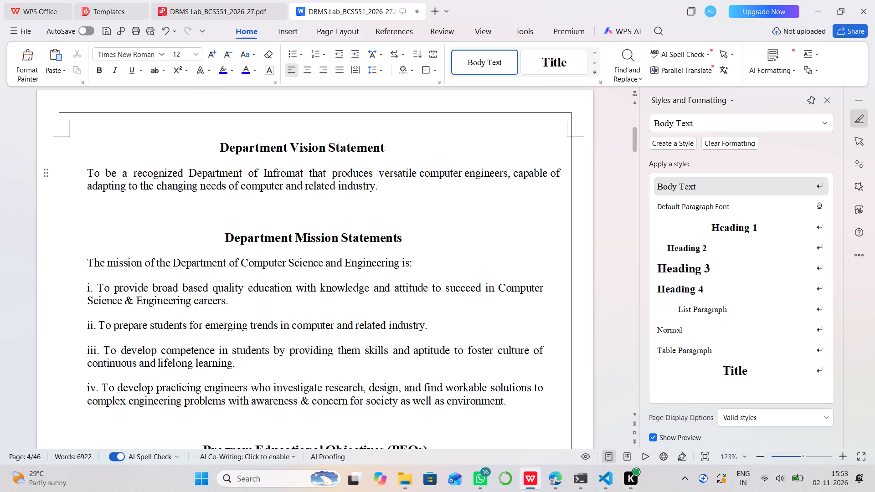
pyautogui.press('BackSpace')
pyautogui.write('ion techno')
pyautogui.write('logy')
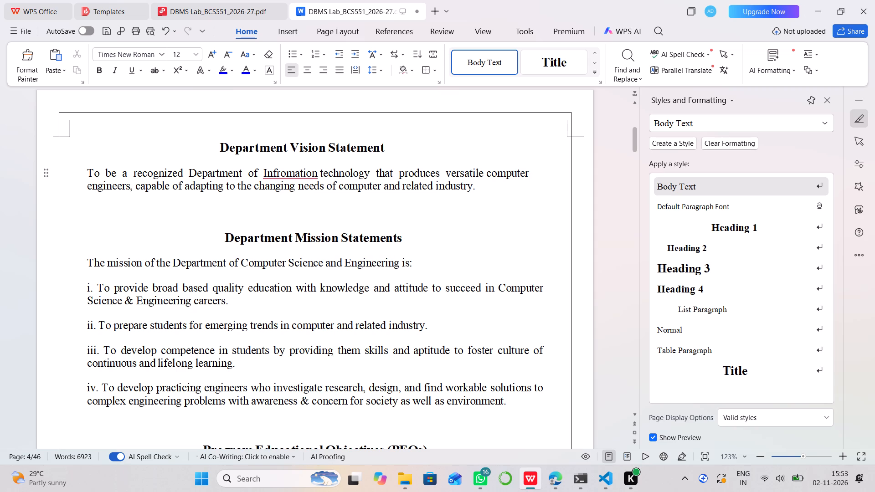
pyautogui.click(321, 174)
pyautogui.press('Right')
pyautogui.press('BackSpace')
pyautogui.hotkey('shift', 't')
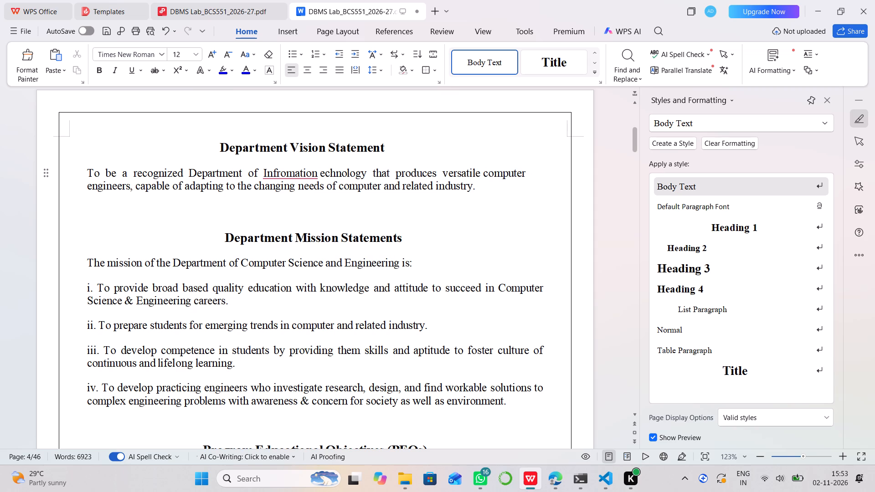
pyautogui.click(422, 198)
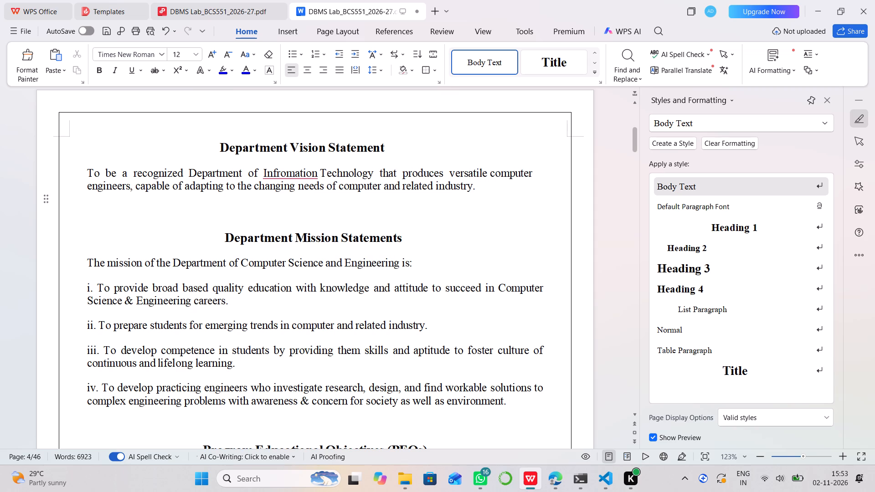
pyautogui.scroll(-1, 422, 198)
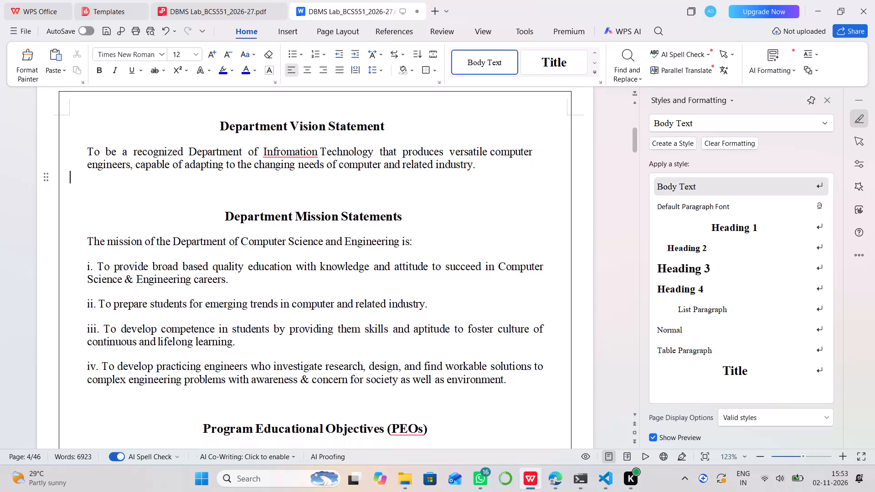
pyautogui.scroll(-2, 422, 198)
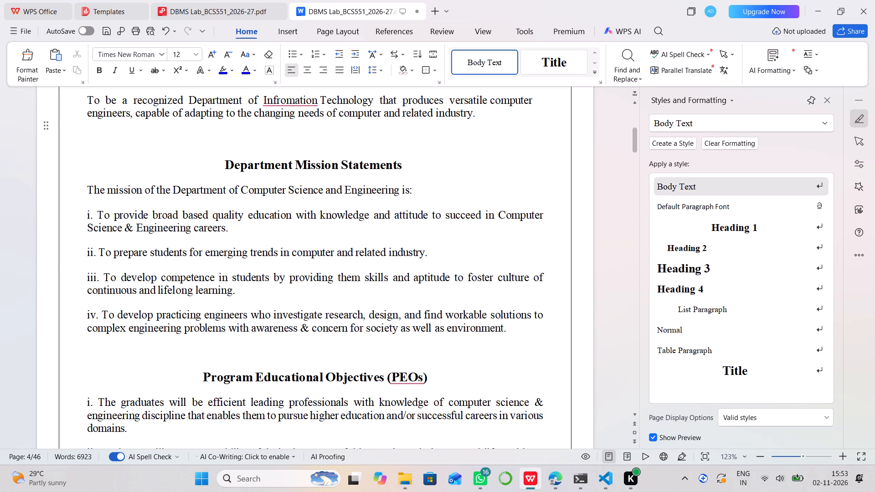
# Replace "Computer Science and Engineering" in the Department Mission Statements introduction with "Infromation Technology" copied from the vision statement.
pyautogui.moveTo(374, 101); pyautogui.dragTo(255, 147)
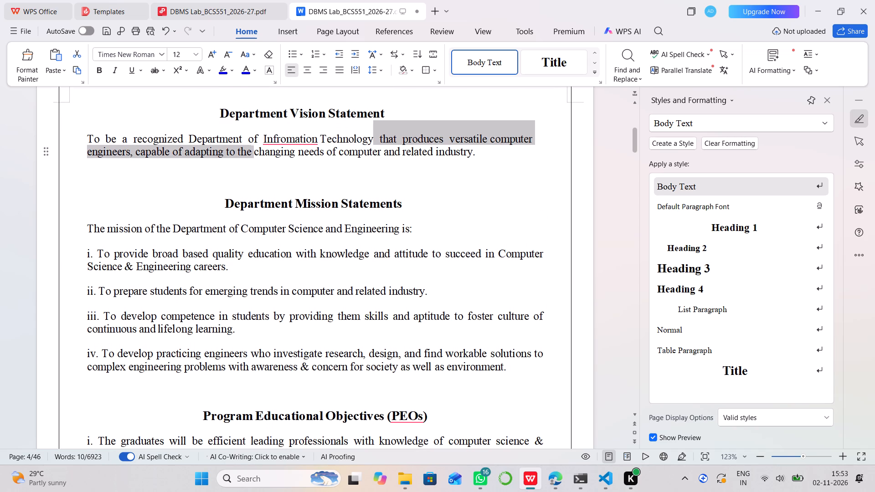
pyautogui.moveTo(255, 147); pyautogui.dragTo(262, 140)
pyautogui.hotkey('ctrl', 'c')
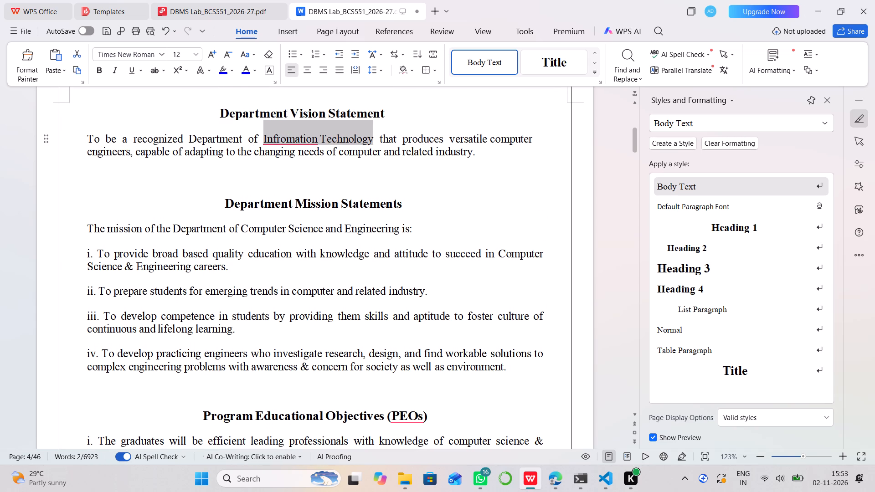
pyautogui.click(398, 230)
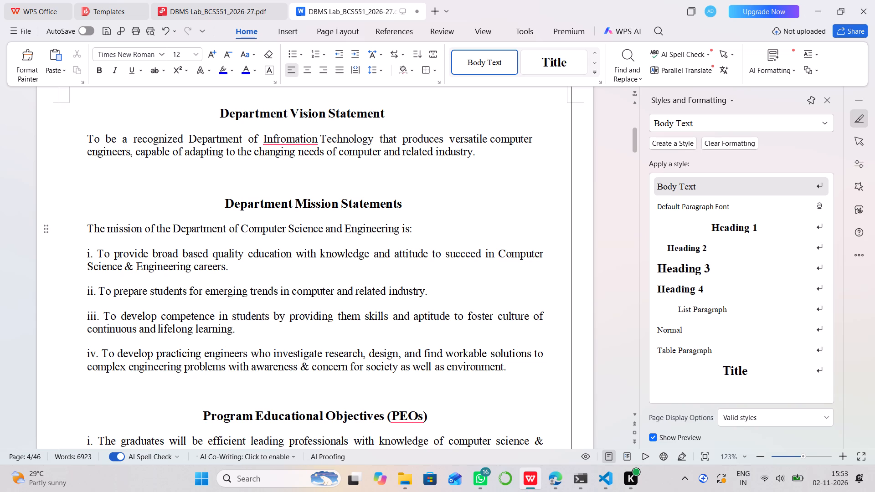
pyautogui.click(308, 228)
pyautogui.click(396, 226)
pyautogui.moveTo(242, 225); pyautogui.dragTo(382, 226)
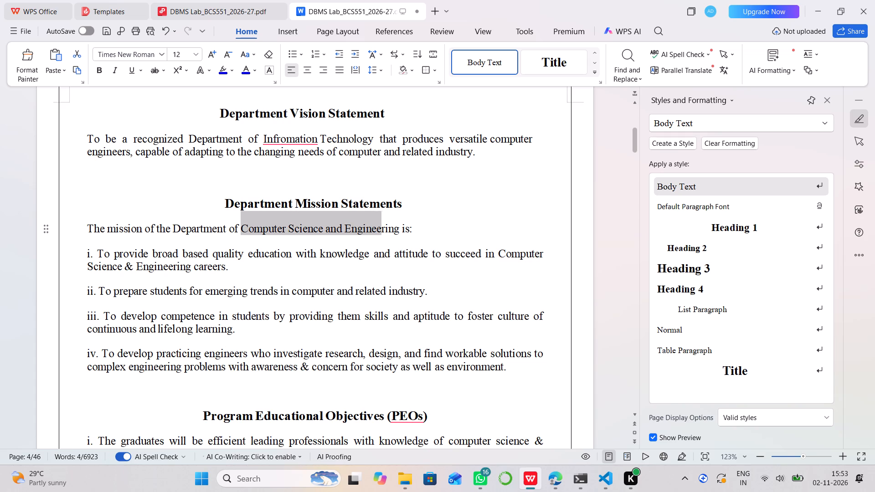
pyautogui.moveTo(382, 226); pyautogui.dragTo(399, 229)
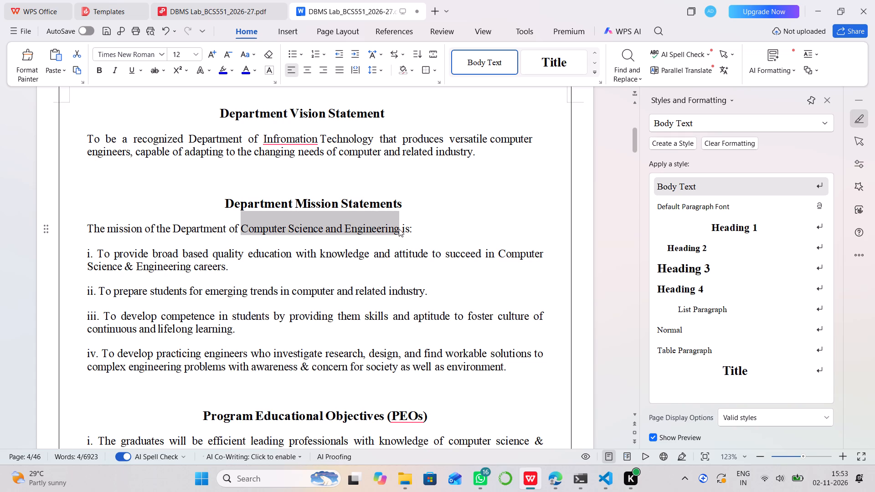
pyautogui.hotkey('ctrl', 'v')
pyautogui.click(337, 268)
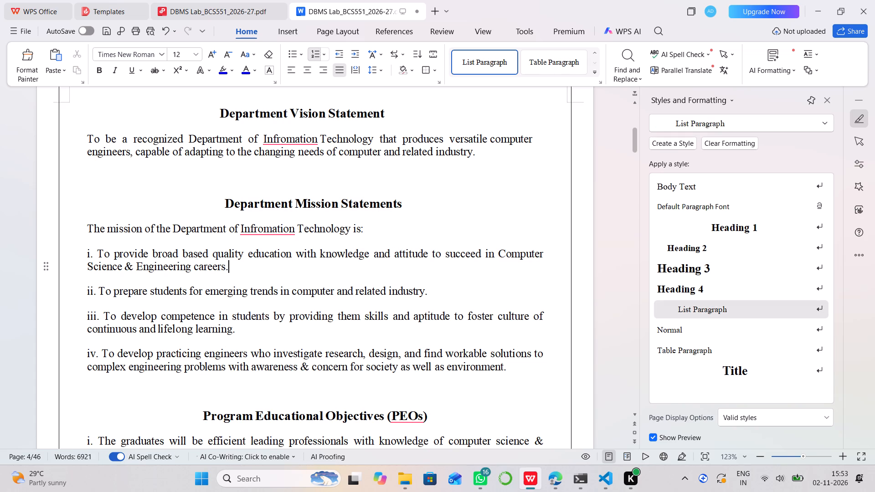
# Replace "Computer Science & Engineering" in mission statement i with the copied "Infromation Technology", leaving no stray letter before "careers".
pyautogui.scroll(-4, 337, 268)
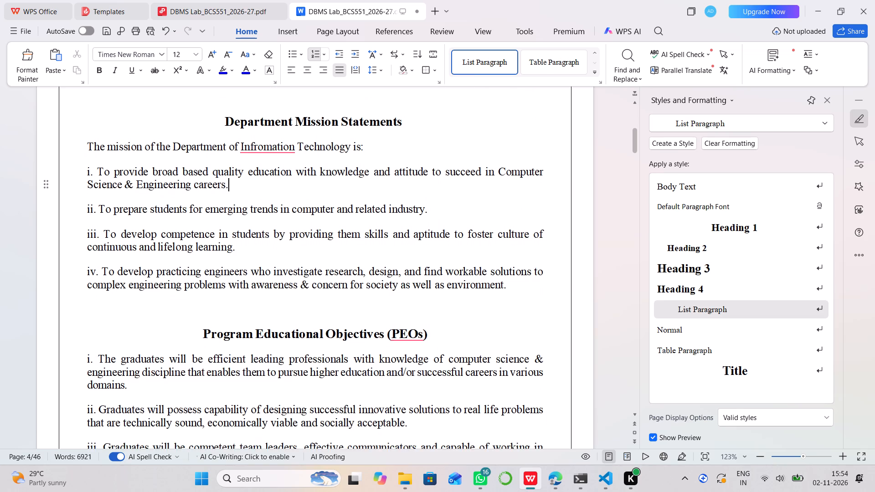
pyautogui.scroll(-2, 337, 268)
pyautogui.scroll(1, 337, 268)
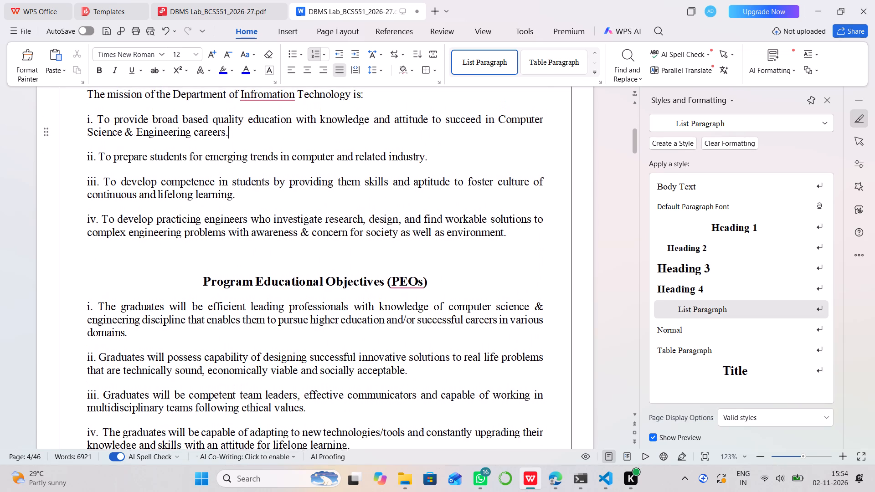
pyautogui.scroll(1, 337, 268)
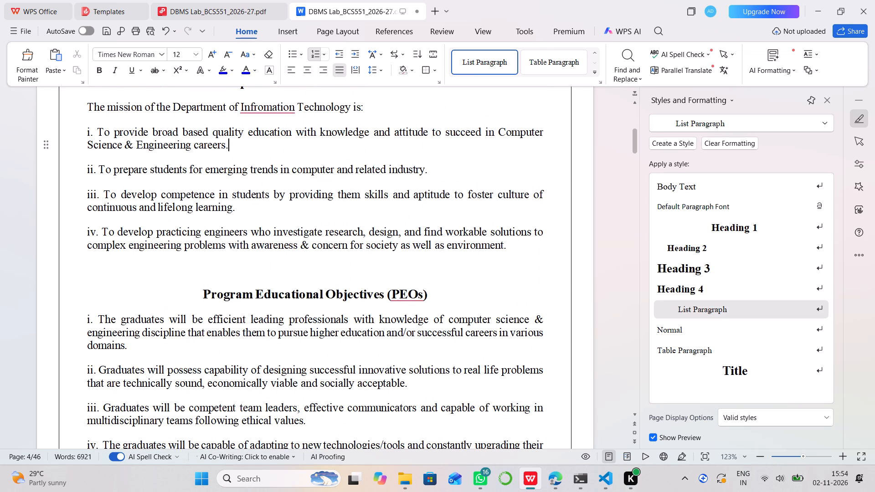
pyautogui.moveTo(499, 132); pyautogui.dragTo(356, 149)
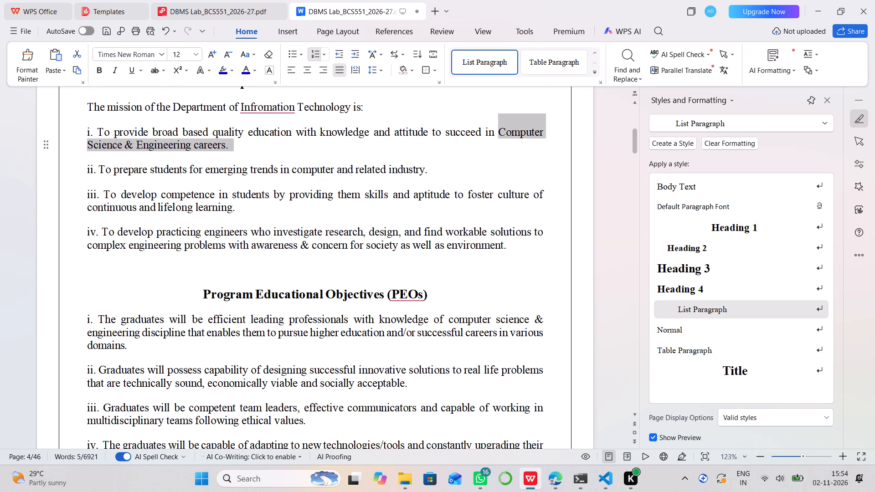
pyautogui.moveTo(356, 149); pyautogui.dragTo(188, 147)
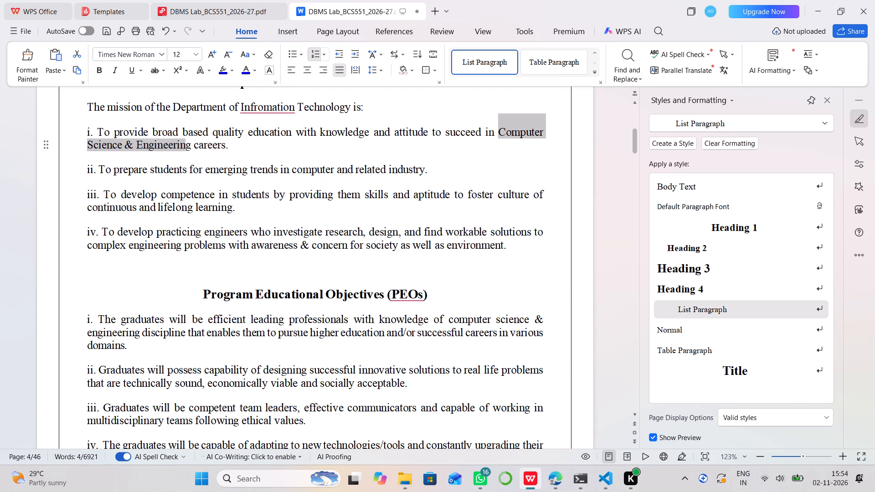
pyautogui.hotkey('ctrl', 'v')
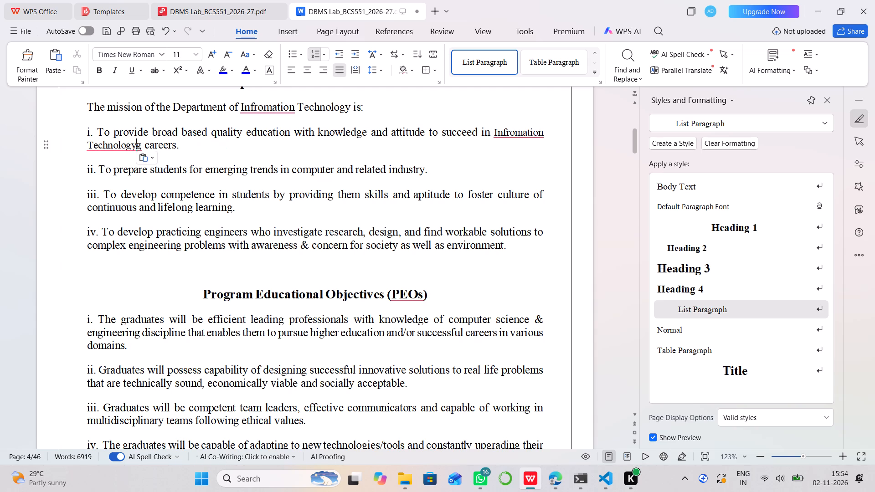
pyautogui.press('Right')
pyautogui.press('\\')
pyautogui.press('BackSpace')
pyautogui.press('BackSpace')
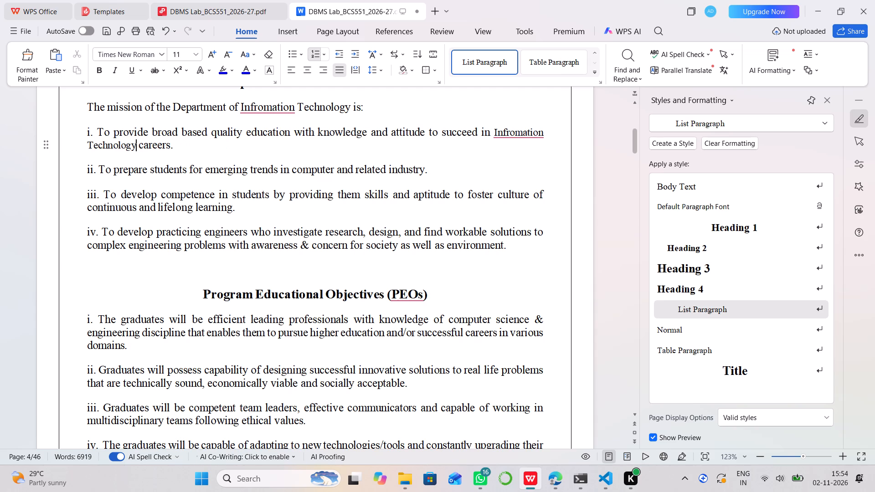
pyautogui.click(304, 169)
# Delete "computer science & engineering" from the first Program Educational Objective, keeping the word "discipline".
pyautogui.scroll(-1, 304, 169)
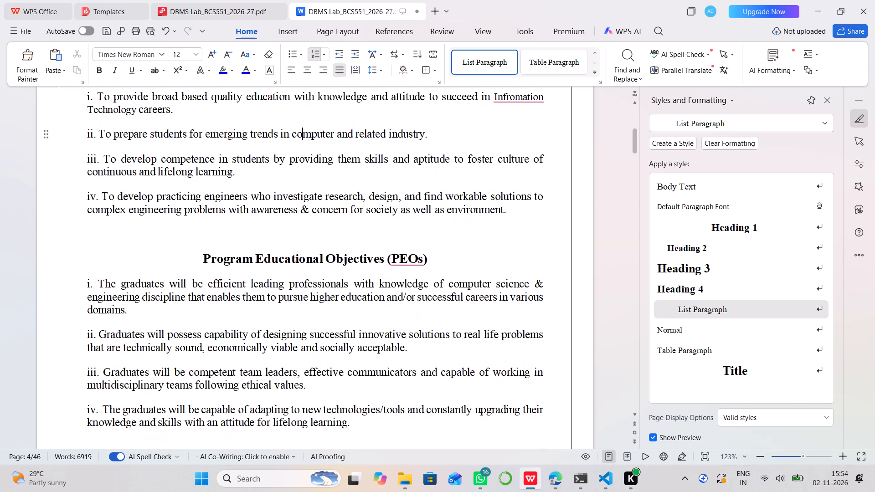
pyautogui.scroll(-4, 304, 169)
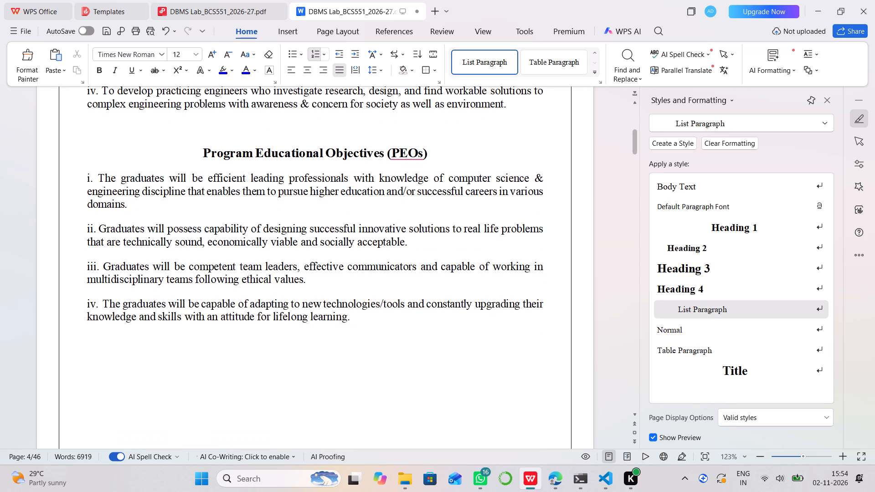
pyautogui.scroll(-1, 304, 169)
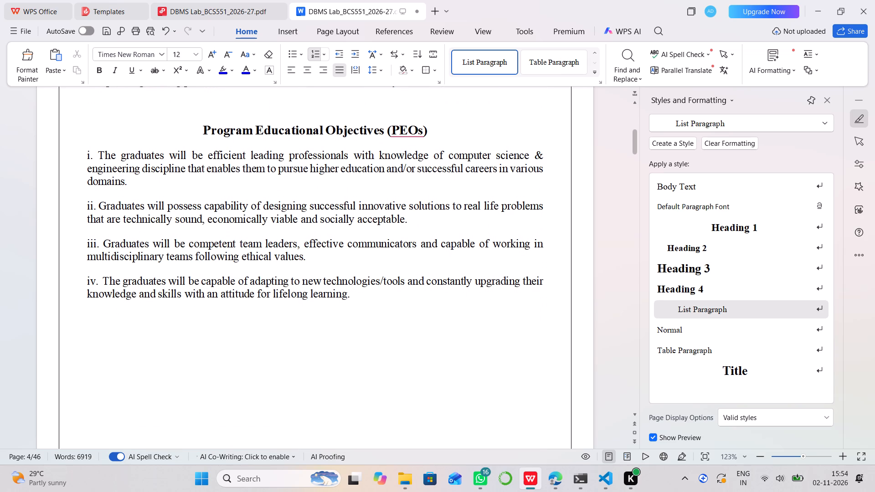
pyautogui.click(449, 154)
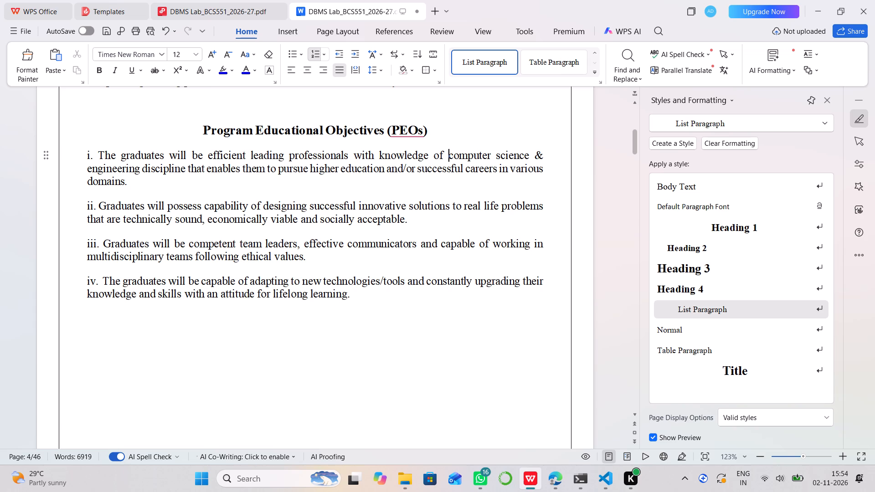
pyautogui.press('Delete')
pyautogui.press('Delete')
pyautogui.press('Delete')
pyautogui.press('Delete')
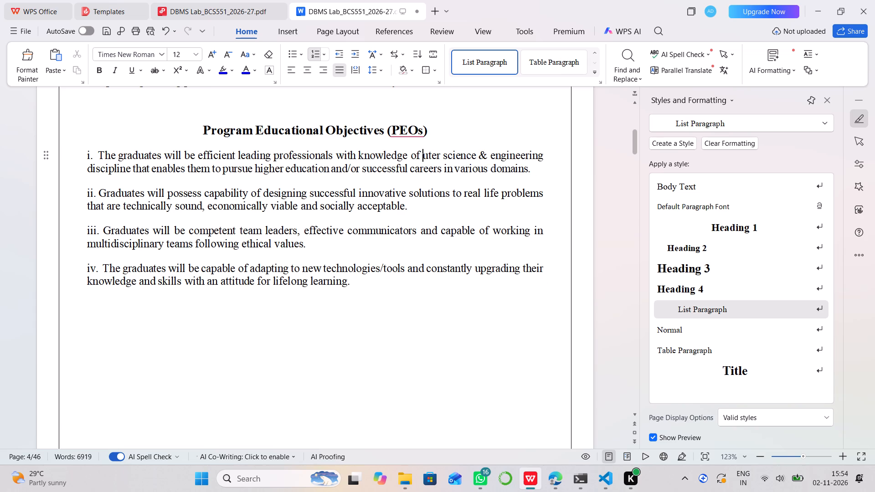
pyautogui.press('Delete')
pyautogui.press('Delete')
pyautogui.press('Delete')
pyautogui.press('Delete')
pyautogui.press('Delete')
pyautogui.press('Delete')
pyautogui.press('Delete')
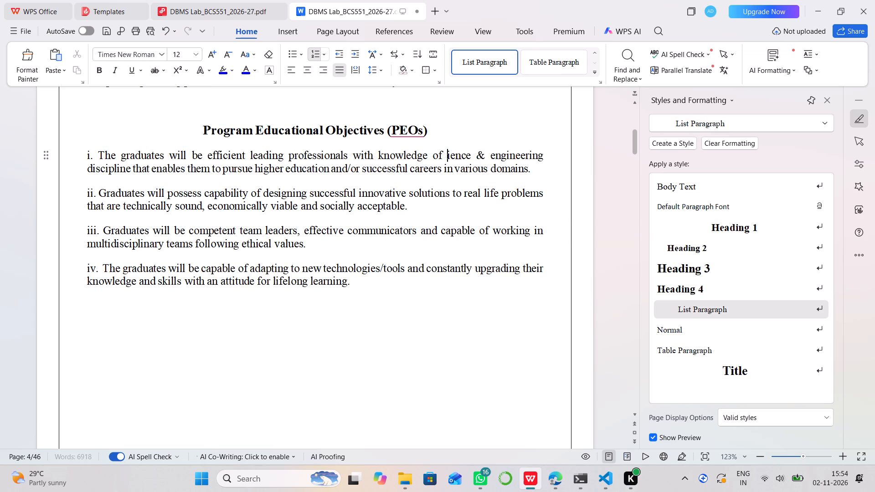
pyautogui.press('Delete')
pyautogui.press('Delete')
pyautogui.press('Delete')
pyautogui.press('Delete')
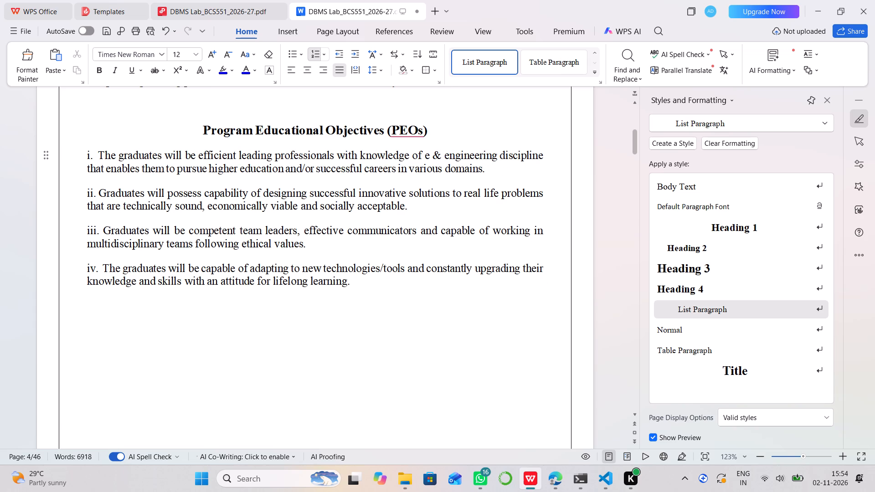
pyautogui.press('Delete')
pyautogui.press('Delete')
pyautogui.press('Delete')
pyautogui.press('Delete')
pyautogui.press('Delete')
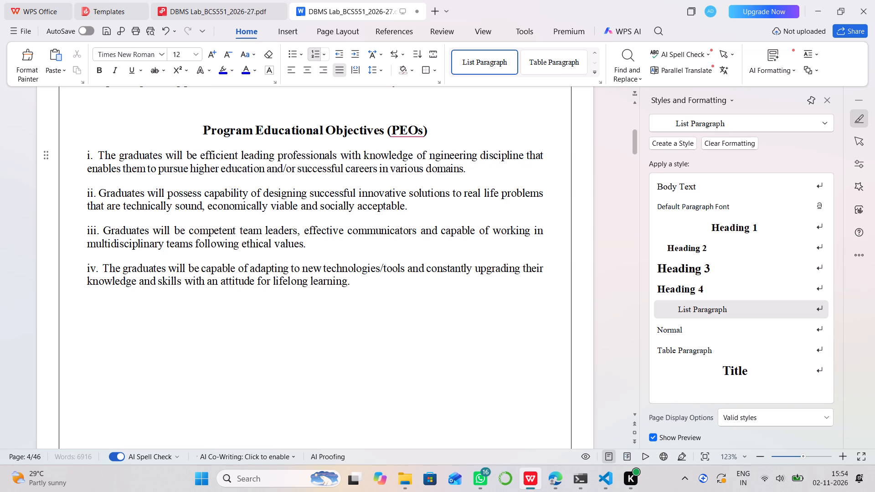
pyautogui.press('Delete')
pyautogui.press('Delete')
pyautogui.press('Delete')
pyautogui.press('Delete')
pyautogui.press('Delete')
pyautogui.press('Delete')
pyautogui.press('Delete')
pyautogui.press('Delete')
pyautogui.press('Delete')
pyautogui.press('Delete')
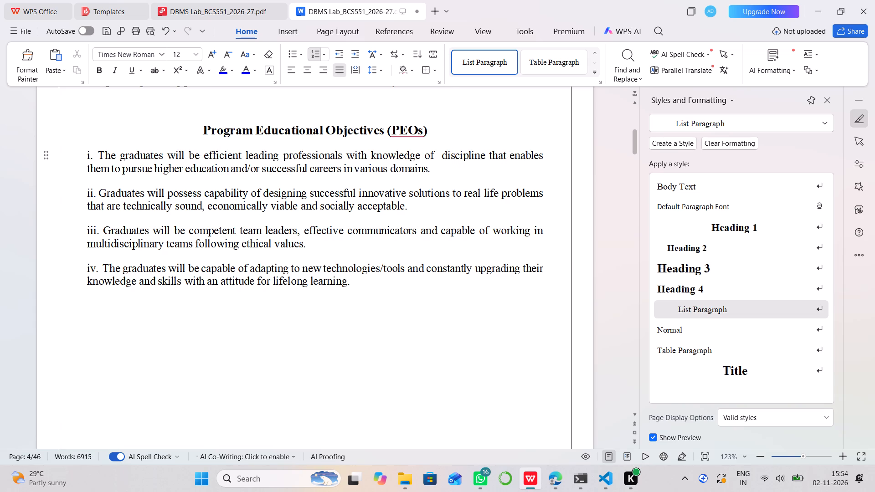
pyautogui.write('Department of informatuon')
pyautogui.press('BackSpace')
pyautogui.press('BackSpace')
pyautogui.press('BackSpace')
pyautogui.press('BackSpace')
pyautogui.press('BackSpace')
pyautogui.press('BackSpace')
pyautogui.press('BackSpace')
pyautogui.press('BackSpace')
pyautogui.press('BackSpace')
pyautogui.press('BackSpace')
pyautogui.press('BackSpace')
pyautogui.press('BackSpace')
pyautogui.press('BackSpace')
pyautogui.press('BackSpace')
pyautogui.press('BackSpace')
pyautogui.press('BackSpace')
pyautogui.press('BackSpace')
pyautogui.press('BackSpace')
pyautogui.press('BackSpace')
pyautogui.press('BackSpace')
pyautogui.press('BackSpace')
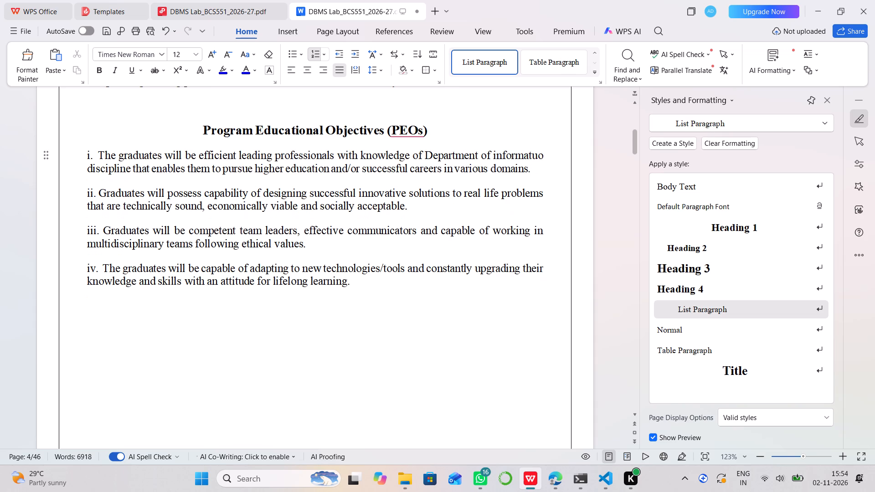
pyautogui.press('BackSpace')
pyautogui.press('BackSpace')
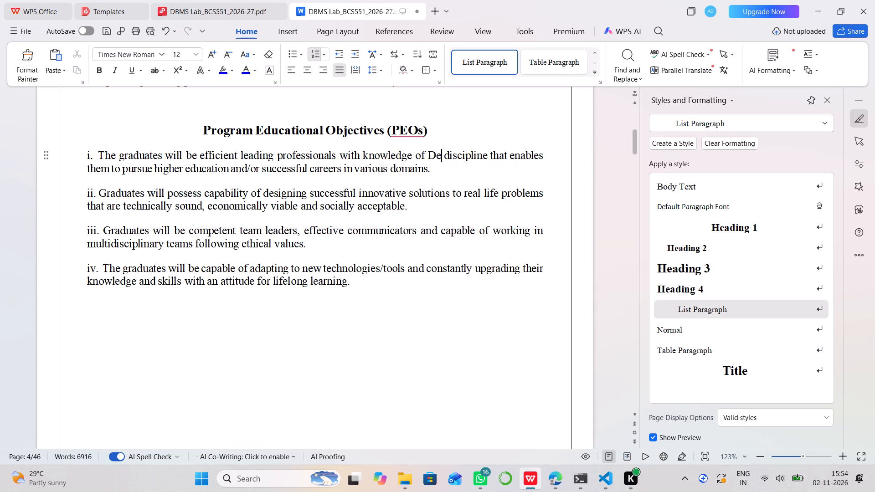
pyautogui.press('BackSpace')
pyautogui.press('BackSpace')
# Enter "information technology" before "discipline" in the first Program Educational Objective.
pyautogui.write('inf roma')
pyautogui.press('BackSpace')
pyautogui.press('BackSpace')
pyautogui.press('BackSpace')
pyautogui.press('BackSpace')
pyautogui.press('BackSpace')
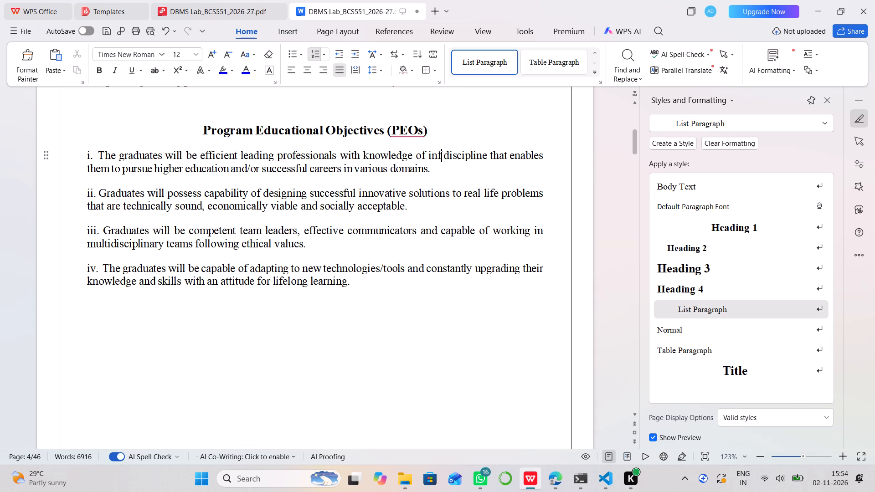
pyautogui.write('ormation tre')
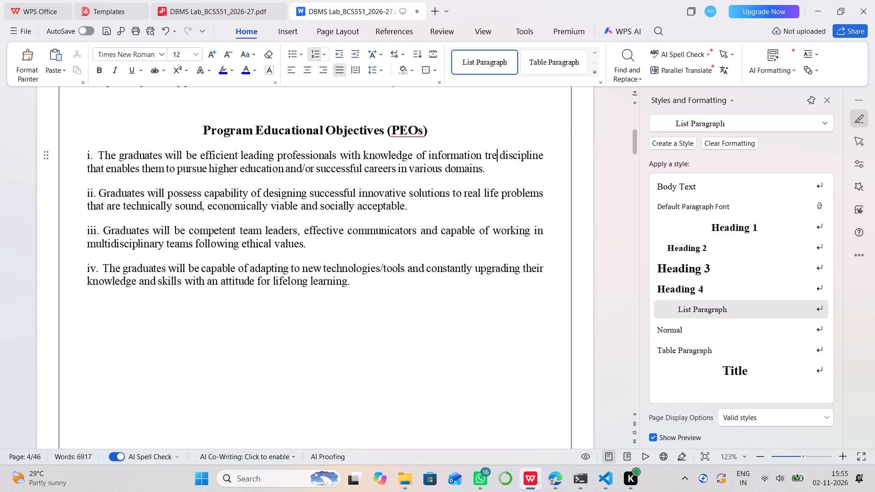
pyautogui.press('BackSpace')
pyautogui.press('BackSpace')
pyautogui.write('echnolo')
pyautogui.write('gy')
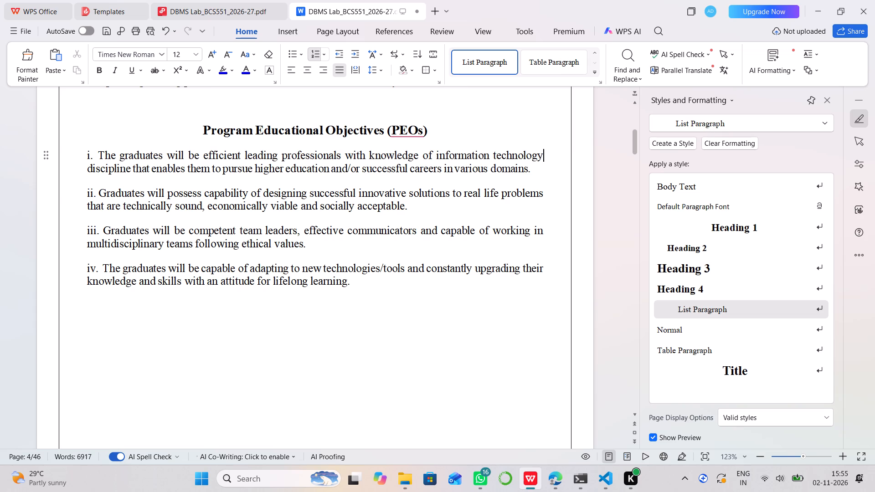
# Delete "Computer Science and Engineering Department" from the introductory sentence of the Department Program Outcomes (POs).
pyautogui.scroll(-1, 315, 211)
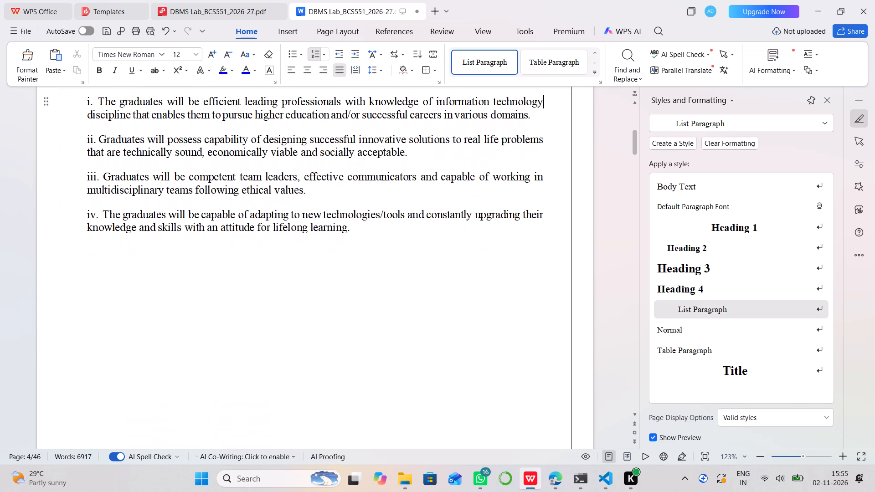
pyautogui.scroll(-2, 315, 211)
pyautogui.click(420, 246)
pyautogui.scroll(-6, 420, 246)
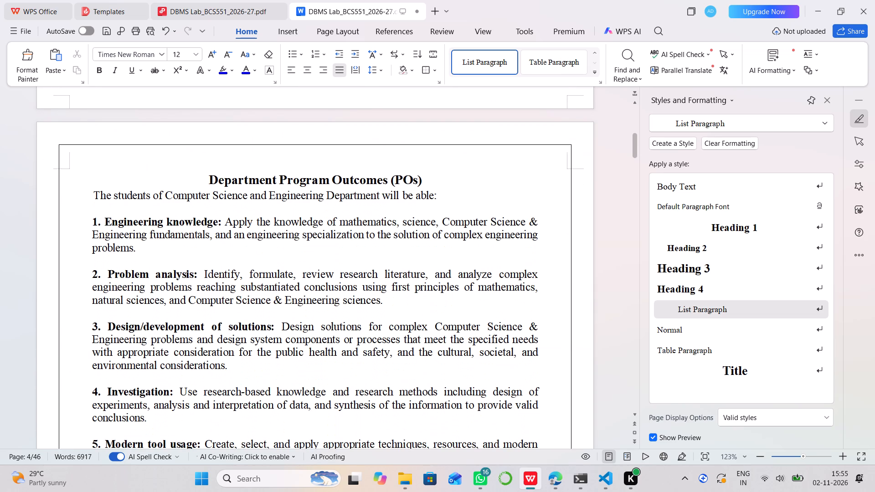
pyautogui.click(167, 199)
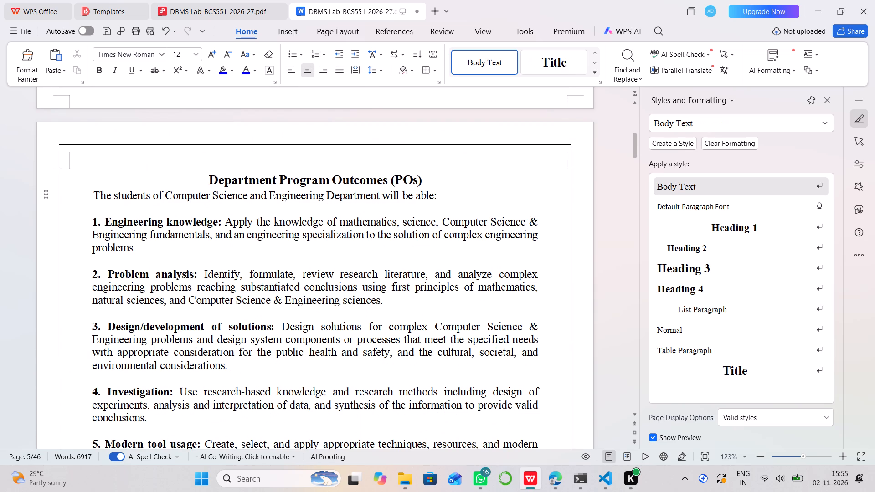
pyautogui.press('Insert')
pyautogui.press('Delete')
pyautogui.press('Delete')
pyautogui.press('Delete')
pyautogui.press('Delete')
pyautogui.press('Delete')
pyautogui.press('Delete')
pyautogui.press('Delete')
pyautogui.press('Delete')
pyautogui.press('Delete')
pyautogui.press('Delete')
pyautogui.press('Delete')
pyautogui.press('Delete')
pyautogui.press('Delete')
pyautogui.press('Delete')
pyautogui.press('Delete')
pyautogui.press('Delete')
pyautogui.press('Delete')
pyautogui.press('Delete')
pyautogui.press('Delete')
pyautogui.press('Delete')
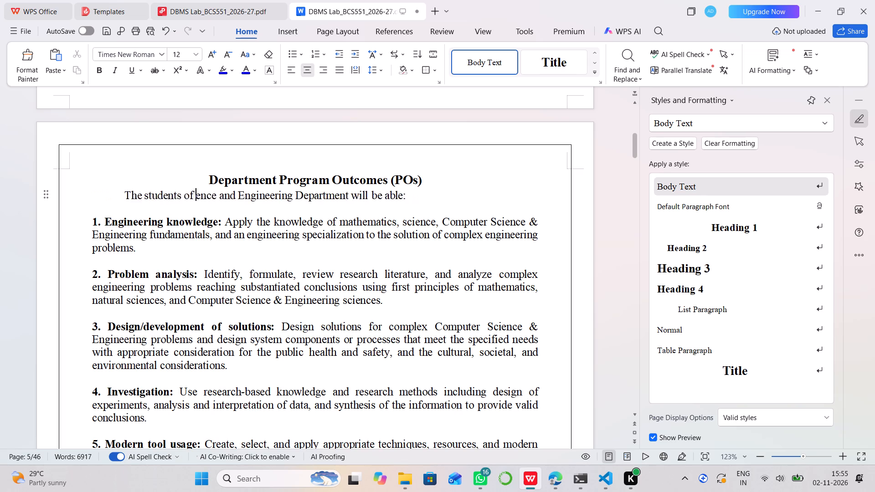
pyautogui.press('Delete')
pyautogui.press('Delete')
pyautogui.press('Delete')
pyautogui.press('Delete')
pyautogui.press('Delete')
pyautogui.press('Delete')
pyautogui.press('Delete')
pyautogui.press('Delete')
pyautogui.press('Delete')
pyautogui.press('Delete')
pyautogui.press('Delete')
pyautogui.press('Delete')
pyautogui.press('Delete')
pyautogui.press('Delete')
pyautogui.press('Delete')
pyautogui.press('Delete')
pyautogui.press('Delete')
pyautogui.press('Delete')
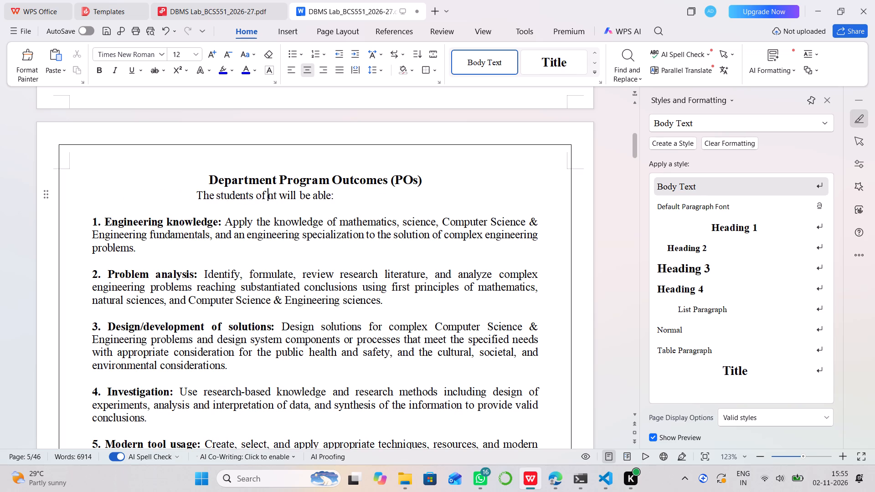
pyautogui.press('Delete')
pyautogui.press('Delete')
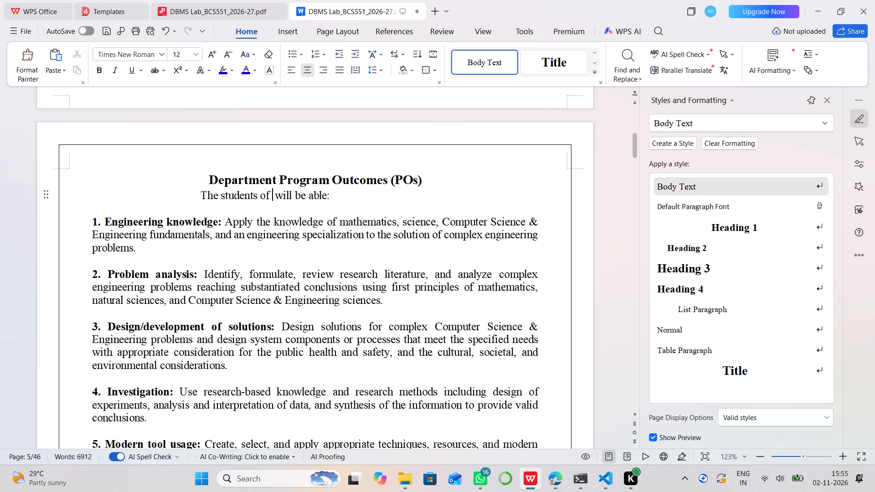
# Insert "Department of" and the copied "Infromation Technology" after "The students of" in the Program Outcomes introductory sentence.
pyautogui.write('De[')
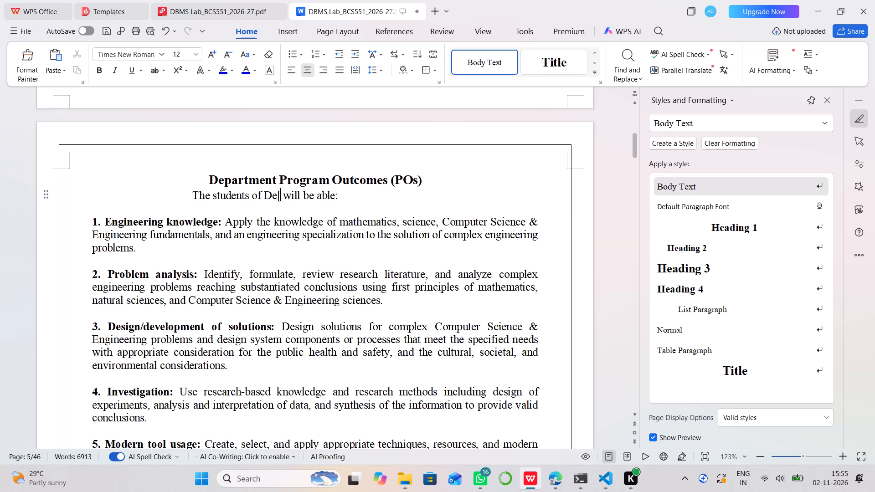
pyautogui.press('BackSpace')
pyautogui.press('BackSpace')
pyautogui.write('epartment of')
pyautogui.press('space')
pyautogui.write('in')
pyautogui.press('BackSpace')
pyautogui.press('BackSpace')
pyautogui.write('Infro')
pyautogui.press('BackSpace')
pyautogui.press('BackSpace')
pyautogui.press('BackSpace')
pyautogui.press('BackSpace')
pyautogui.press('BackSpace')
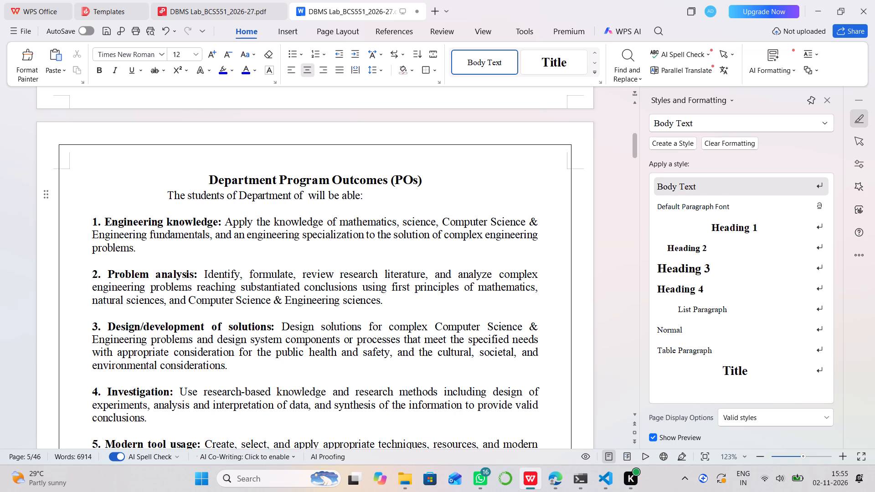
pyautogui.hotkey('ctrl', 'v')
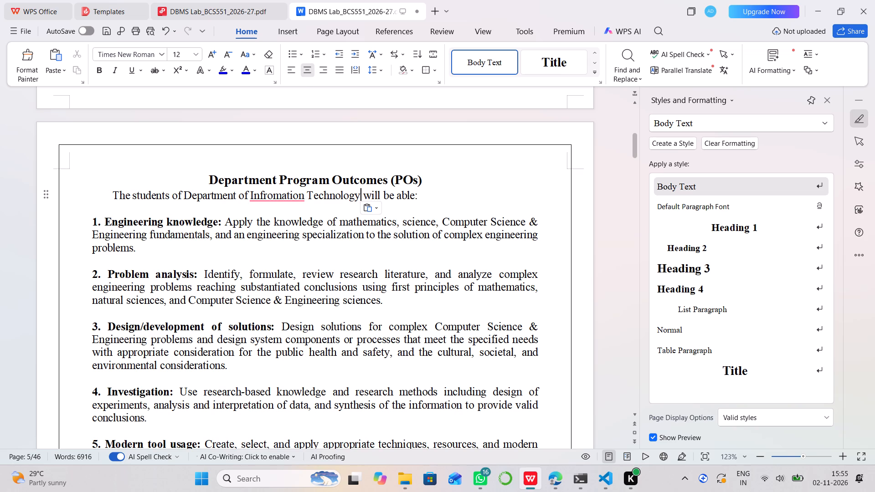
# Replace "Computer Science & Engineering" in outcome 1, Engineering knowledge, with the copied "Infromation Technology".
pyautogui.click(358, 280)
pyautogui.scroll(-2, 358, 280)
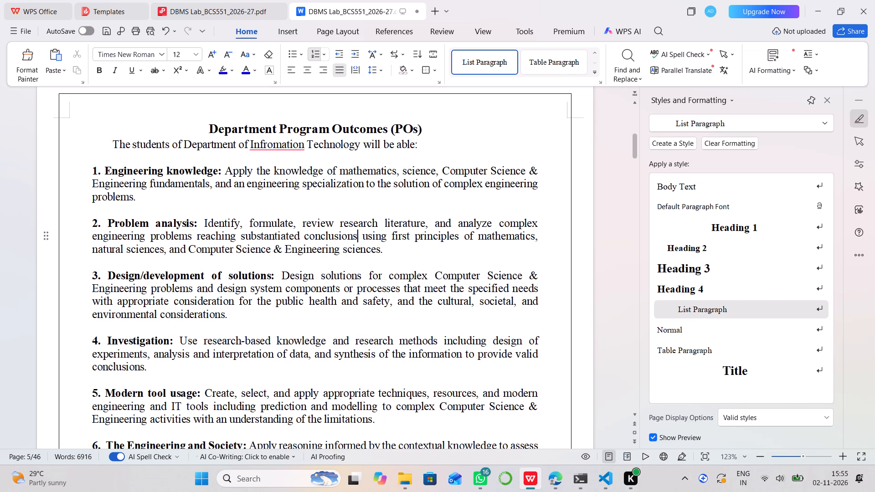
pyautogui.click(439, 171)
pyautogui.click(440, 170)
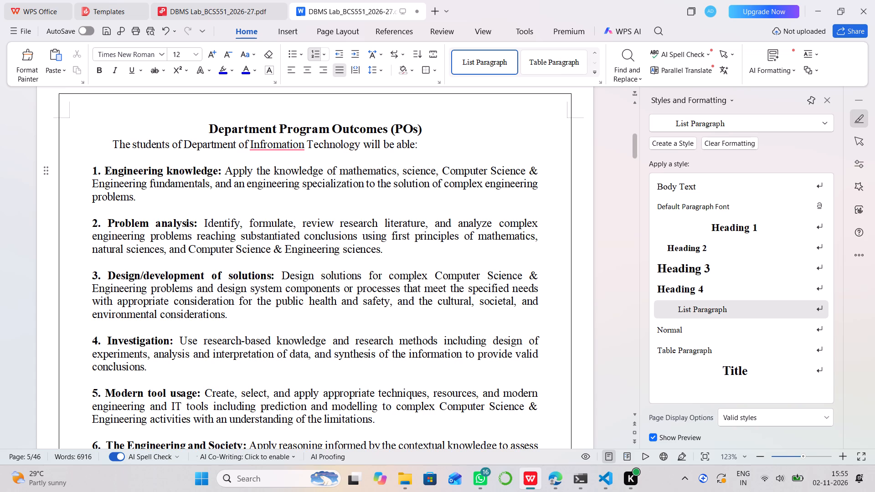
pyautogui.press('Right')
pyautogui.press('Delete')
pyautogui.press('Delete')
pyautogui.press('Delete')
pyautogui.press('Delete')
pyautogui.press('Delete')
pyautogui.press('Delete')
pyautogui.press('Delete')
pyautogui.press('Delete')
pyautogui.press('Delete')
pyautogui.press('Delete')
pyautogui.press('Delete')
pyautogui.press('Delete')
pyautogui.press('Delete')
pyautogui.press('Delete')
pyautogui.press('Delete')
pyautogui.press('Delete')
pyautogui.press('Delete')
pyautogui.press('Delete')
pyautogui.press('Delete')
pyautogui.press('Delete')
pyautogui.press('Delete')
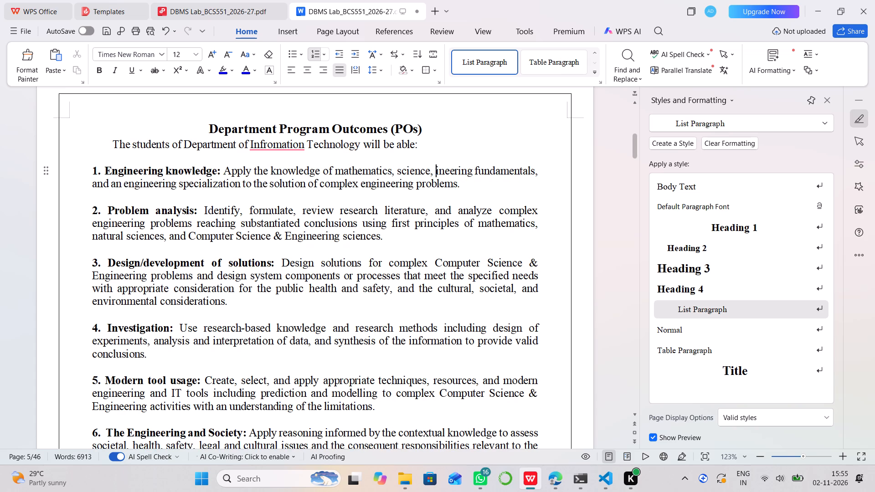
pyautogui.press('Delete')
pyautogui.press('Delete')
pyautogui.press('Delete')
pyautogui.press('Delete')
pyautogui.press('Delete')
pyautogui.press('Delete')
pyautogui.press('Delete')
pyautogui.press('Delete')
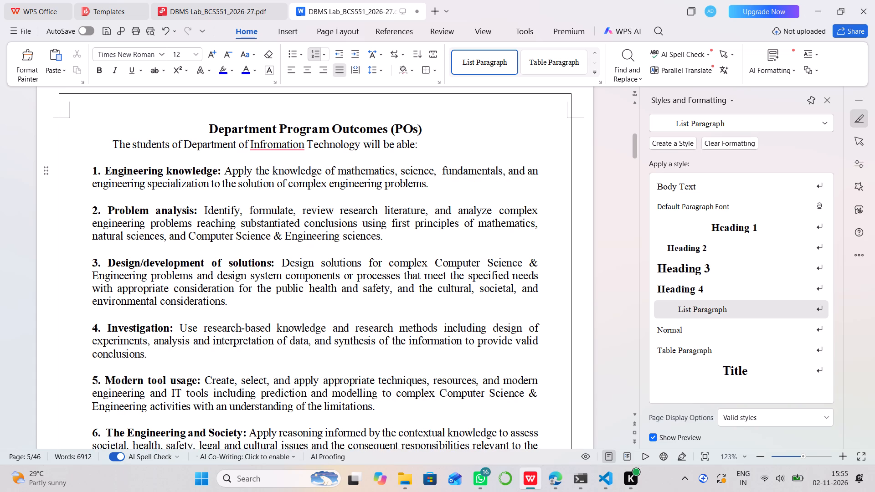
pyautogui.hotkey('ctrl', 'v')
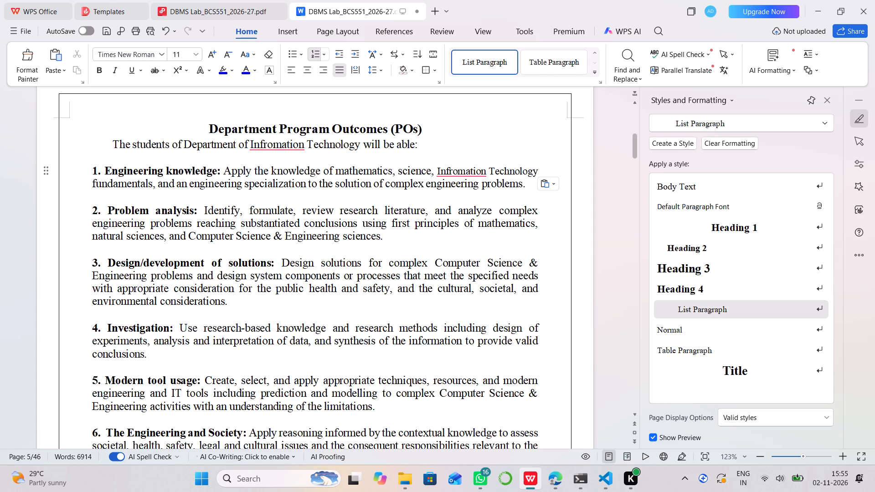
# Replace "Computer Science & Engineering sciences" at the end of outcome 2, Problem analysis, with the copied "Infromation Technology", keeping the full stop.
pyautogui.click(434, 201)
pyautogui.scroll(-2, 434, 201)
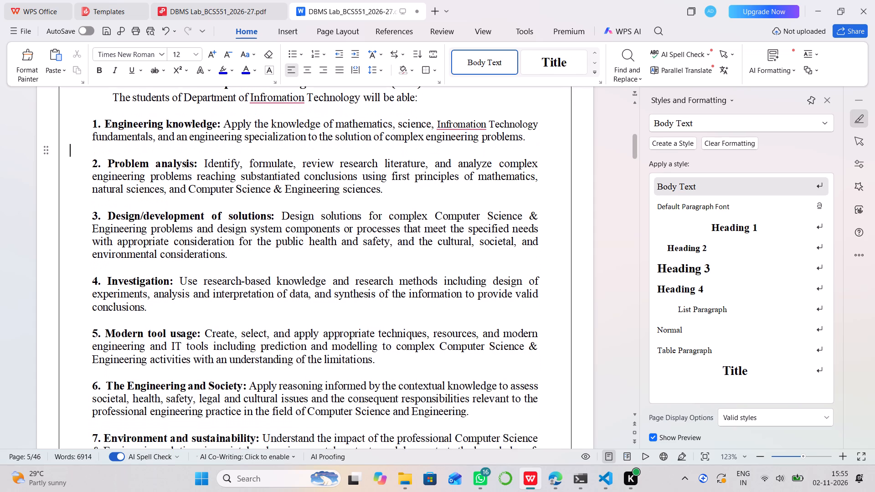
pyautogui.scroll(-1, 434, 201)
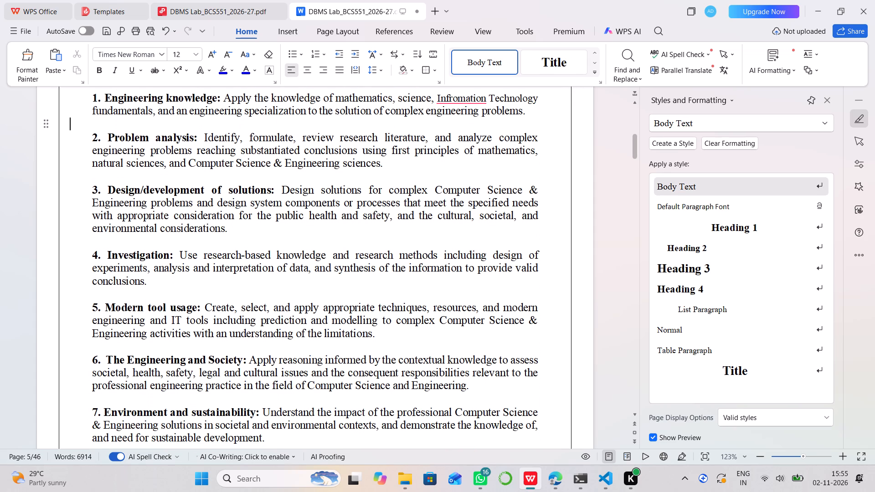
pyautogui.click(188, 165)
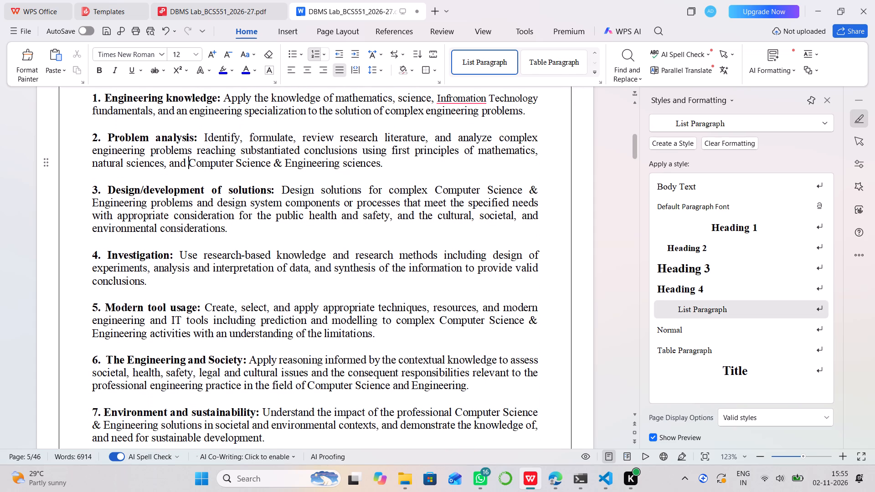
pyautogui.press('Insert')
pyautogui.press('Insert')
pyautogui.press('Insert')
pyautogui.press('Insert')
pyautogui.press('Insert')
pyautogui.press('Delete')
pyautogui.press('Delete')
pyautogui.press('Delete')
pyautogui.press('Delete')
pyautogui.press('Delete')
pyautogui.press('Delete')
pyautogui.press('Delete')
pyautogui.press('Delete')
pyautogui.press('Delete')
pyautogui.press('Delete')
pyautogui.press('Delete')
pyautogui.press('Delete')
pyautogui.press('Delete')
pyautogui.press('Delete')
pyautogui.press('Delete')
pyautogui.press('Delete')
pyautogui.press('Delete')
pyautogui.press('Delete')
pyautogui.press('Delete')
pyautogui.press('Delete')
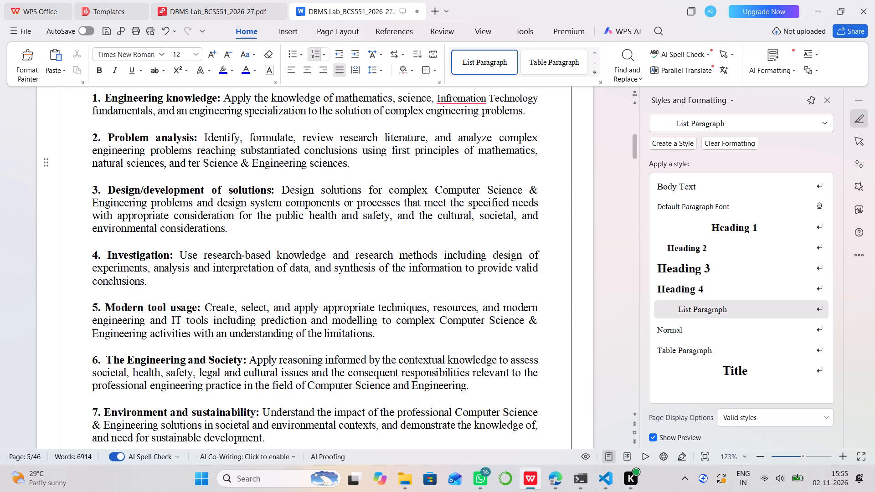
pyautogui.press('Delete')
pyautogui.press('Delete')
pyautogui.press('Delete')
pyautogui.press('Delete')
pyautogui.press('Delete')
pyautogui.press('Delete')
pyautogui.press('Delete')
pyautogui.press('Delete')
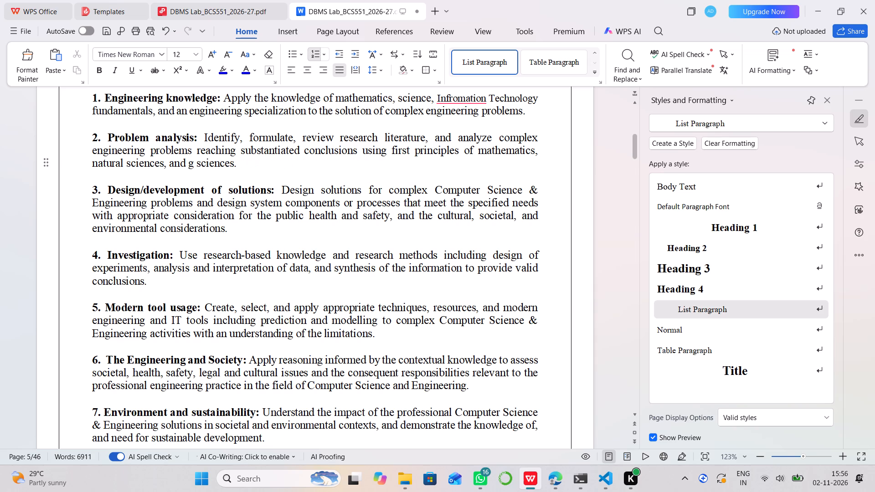
pyautogui.press('Delete')
pyautogui.press('Delete')
pyautogui.press('Delete')
pyautogui.press('Delete')
pyautogui.press('Delete')
pyautogui.press('Delete')
pyautogui.press('Delete')
pyautogui.press('Delete')
pyautogui.press('Delete')
pyautogui.hotkey('ctrl', 'v')
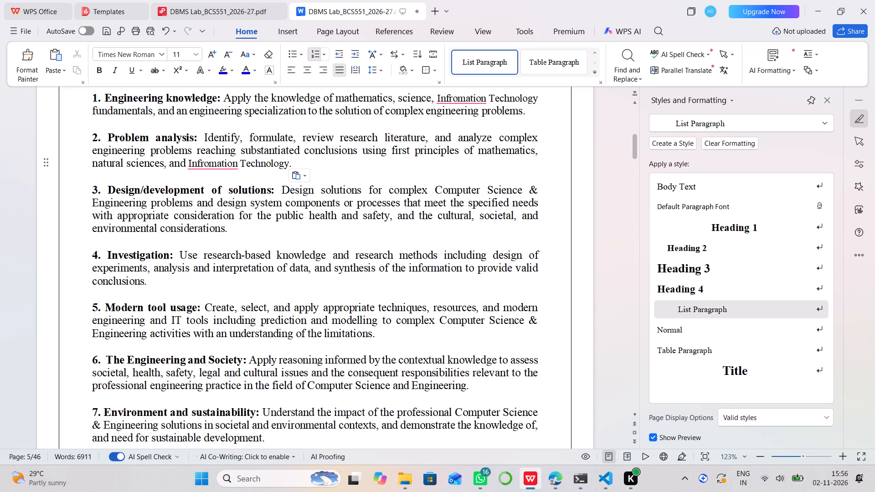
# Replace "Computer Science & Engineering" in outcome 3, Design/development of solutions, with the copied "Infromation Technology".
pyautogui.scroll(-1, 318, 218)
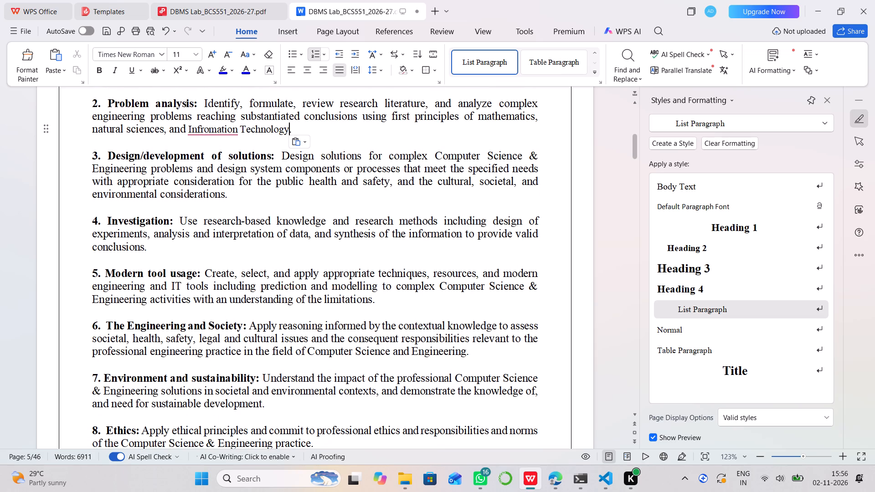
pyautogui.click(435, 154)
pyautogui.press('Delete')
pyautogui.press('Delete')
pyautogui.press('Delete')
pyautogui.press('Delete')
pyautogui.press('Delete')
pyautogui.press('Delete')
pyautogui.press('Delete')
pyautogui.press('Delete')
pyautogui.press('Delete')
pyautogui.press('Delete')
pyautogui.press('Delete')
pyautogui.press('Delete')
pyautogui.press('Delete')
pyautogui.press('Delete')
pyautogui.press('Delete')
pyautogui.press('Delete')
pyautogui.press('Delete')
pyautogui.press('Delete')
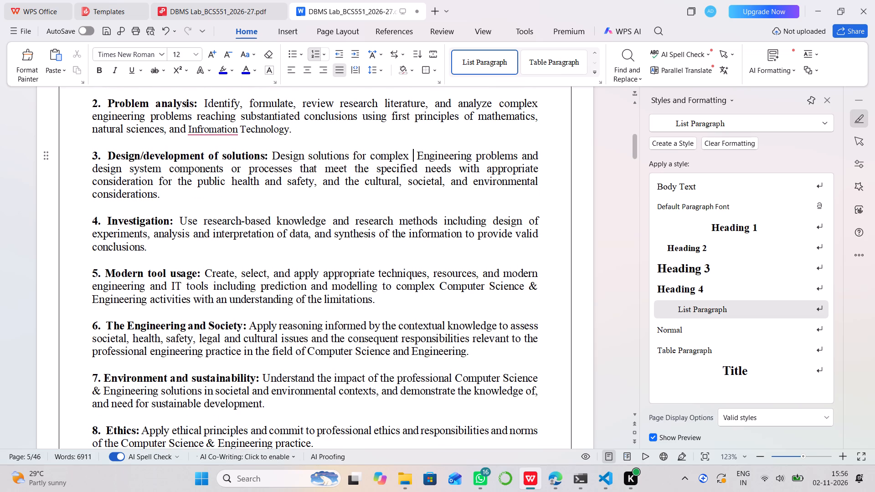
pyautogui.press('Delete')
pyautogui.press('Delete')
pyautogui.press('Delete')
pyautogui.press('Delete')
pyautogui.press('Delete')
pyautogui.press('Delete')
pyautogui.press('Delete')
pyautogui.press('Delete')
pyautogui.press('Delete')
pyautogui.press('Delete')
pyautogui.press('Delete')
pyautogui.press('Delete')
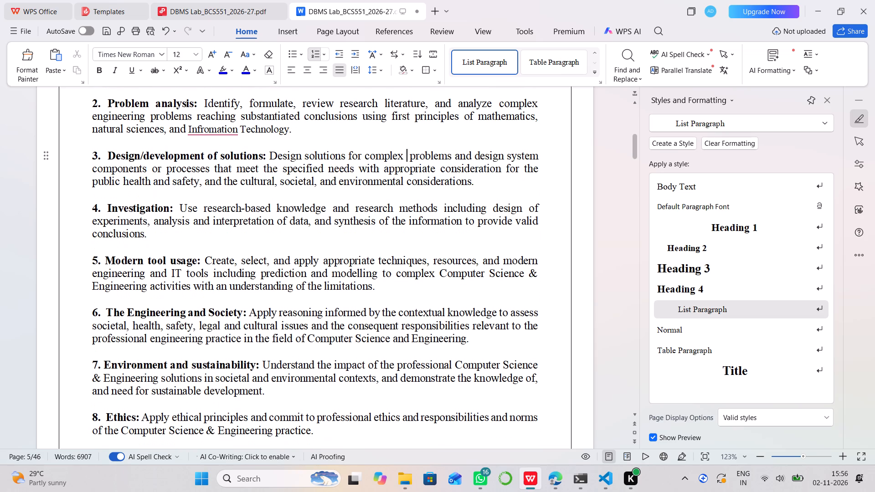
pyautogui.hotkey('ctrl', 'v')
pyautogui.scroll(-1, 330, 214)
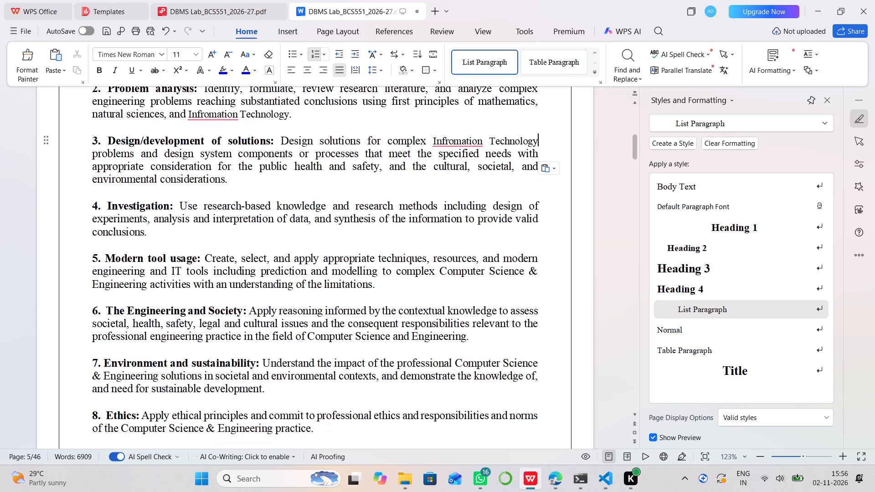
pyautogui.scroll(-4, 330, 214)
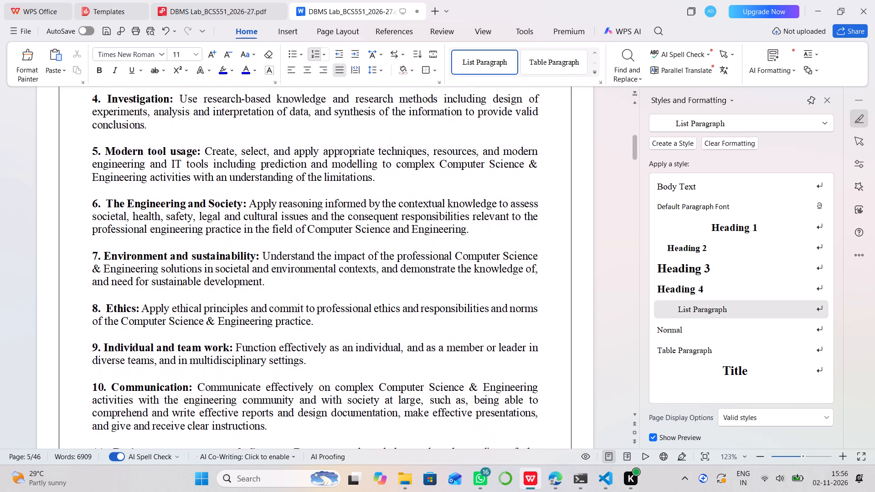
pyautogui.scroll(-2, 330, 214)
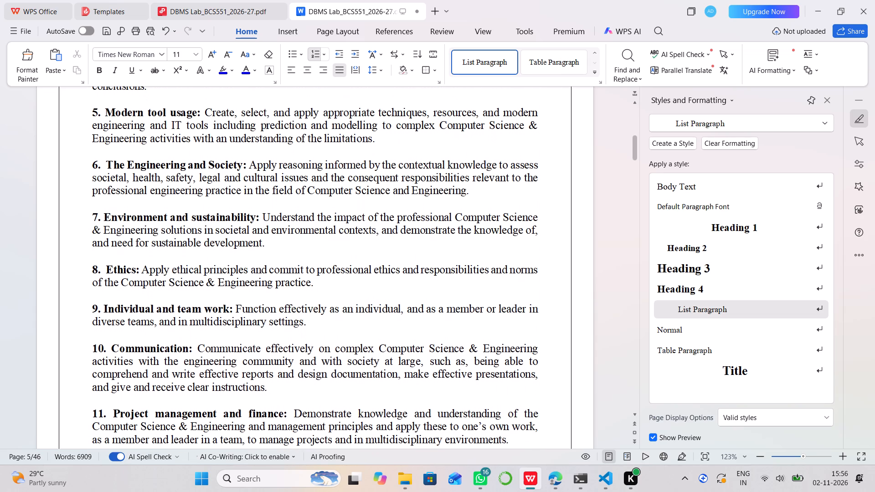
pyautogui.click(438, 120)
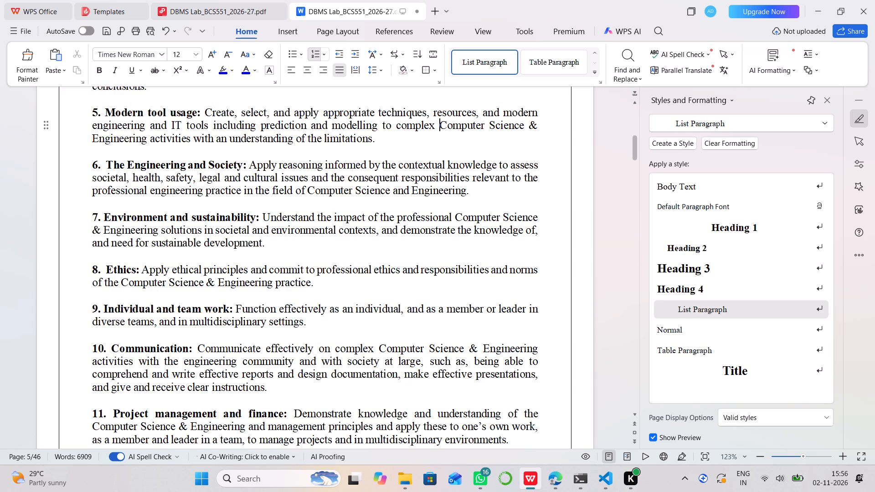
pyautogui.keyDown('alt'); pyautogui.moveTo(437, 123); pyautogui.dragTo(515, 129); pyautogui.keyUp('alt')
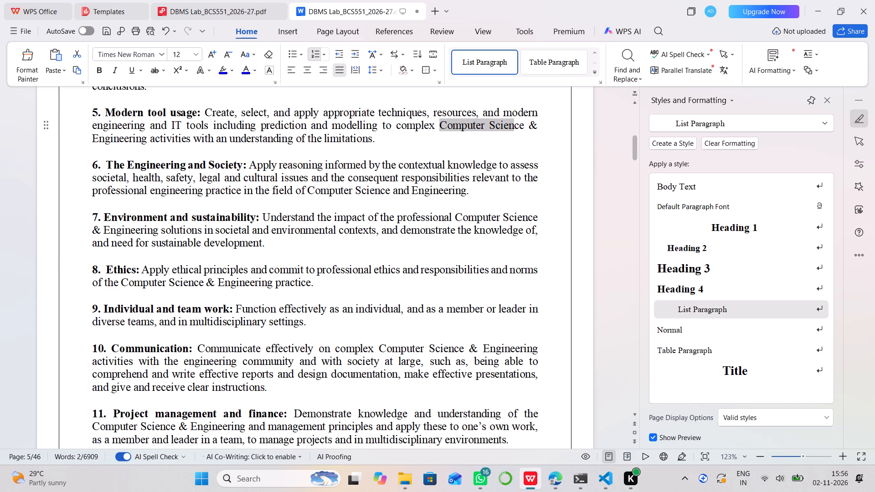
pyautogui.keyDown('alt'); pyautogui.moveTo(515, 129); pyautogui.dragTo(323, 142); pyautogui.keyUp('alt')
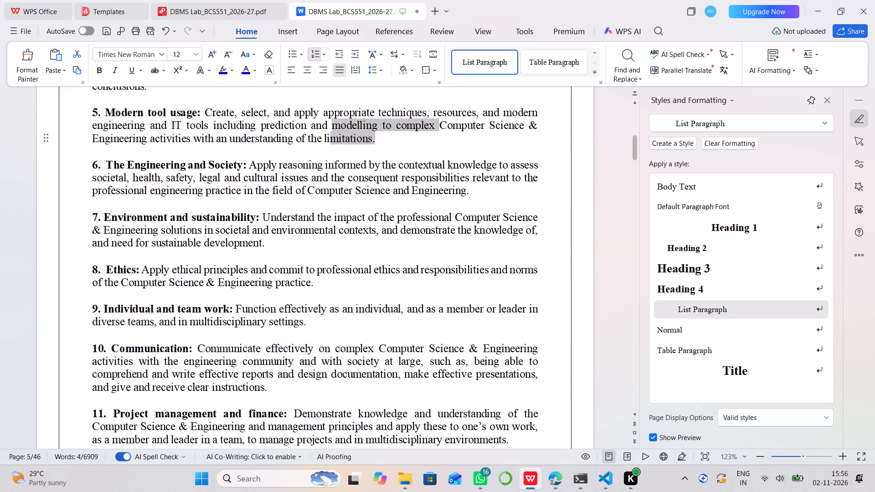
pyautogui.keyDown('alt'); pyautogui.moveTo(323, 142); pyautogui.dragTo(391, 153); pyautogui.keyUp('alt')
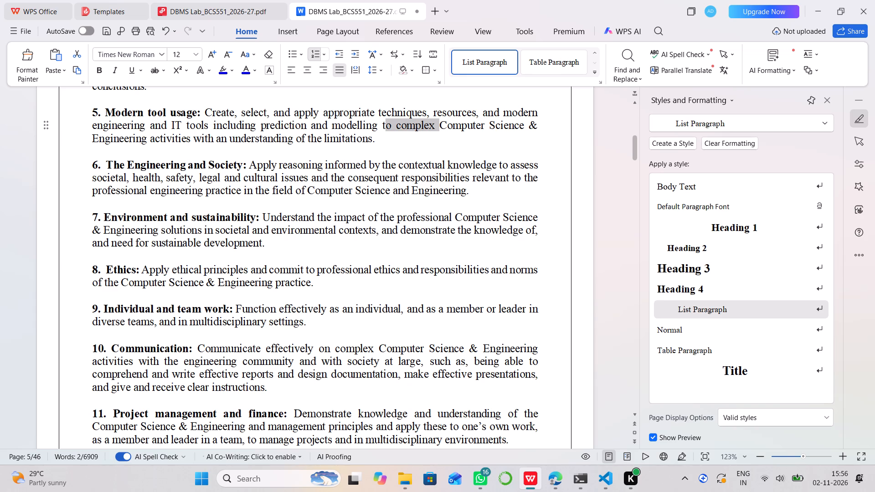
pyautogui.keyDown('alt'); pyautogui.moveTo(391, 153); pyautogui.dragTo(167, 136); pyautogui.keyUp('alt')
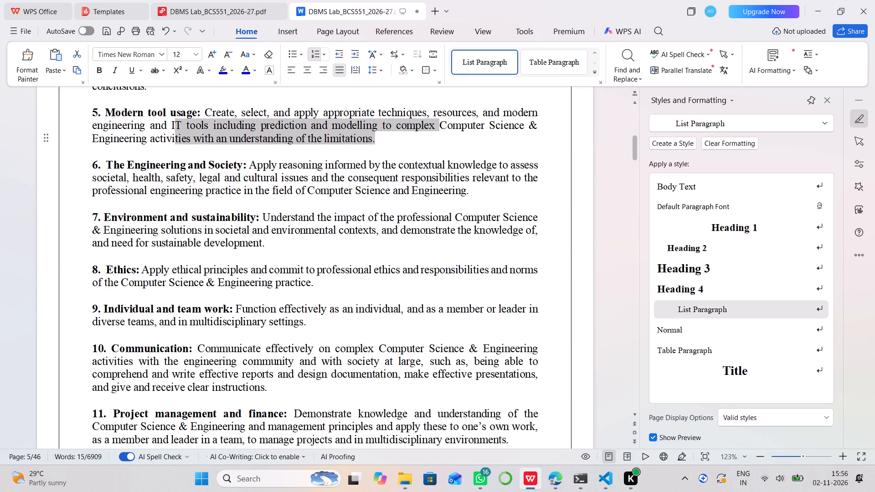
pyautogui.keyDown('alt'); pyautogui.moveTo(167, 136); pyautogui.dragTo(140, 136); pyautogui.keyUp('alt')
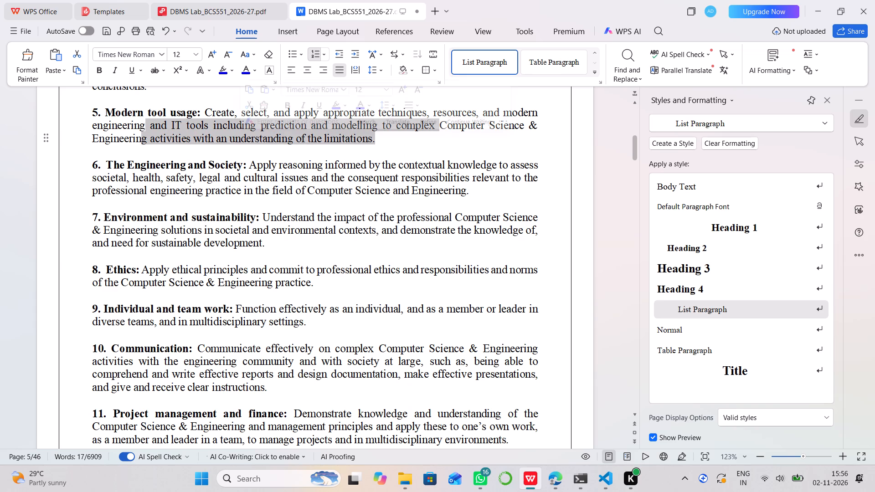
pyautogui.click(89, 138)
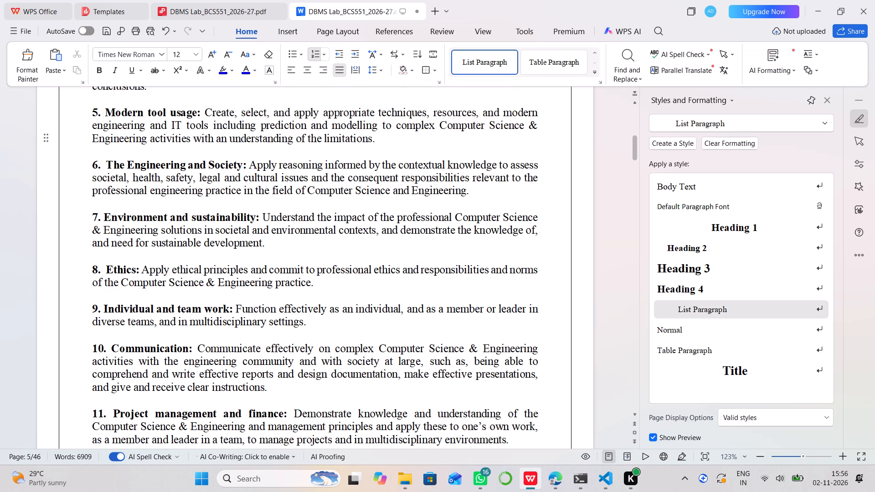
# Replace "Computer Science & Engineering" in outcome 5, Modern tool usage, with the copied "Infromation Technology".
pyautogui.click(437, 122)
pyautogui.press('Delete')
pyautogui.press('Delete')
pyautogui.press('Delete')
pyautogui.press('Delete')
pyautogui.press('Delete')
pyautogui.press('Delete')
pyautogui.press('Delete')
pyautogui.press('Delete')
pyautogui.press('Delete')
pyautogui.press('Delete')
pyautogui.press('Delete')
pyautogui.press('Delete')
pyautogui.press('Delete')
pyautogui.press('Delete')
pyautogui.press('Delete')
pyautogui.press('Delete')
pyautogui.press('Delete')
pyautogui.press('Delete')
pyautogui.press('Delete')
pyautogui.press('Delete')
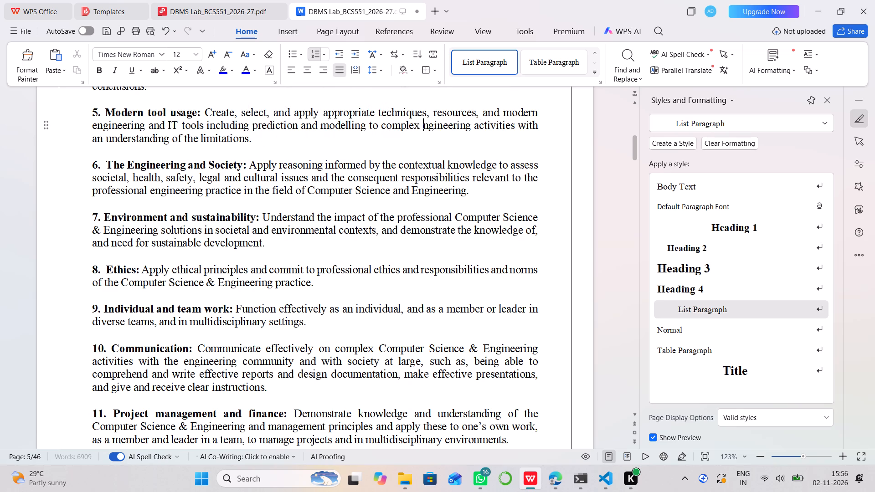
pyautogui.press('Delete')
pyautogui.press('Delete')
pyautogui.press('Delete')
pyautogui.press('Delete')
pyautogui.press('Delete')
pyautogui.press('Delete')
pyautogui.press('Delete')
pyautogui.press('Delete')
pyautogui.press('Delete')
pyautogui.press('Delete')
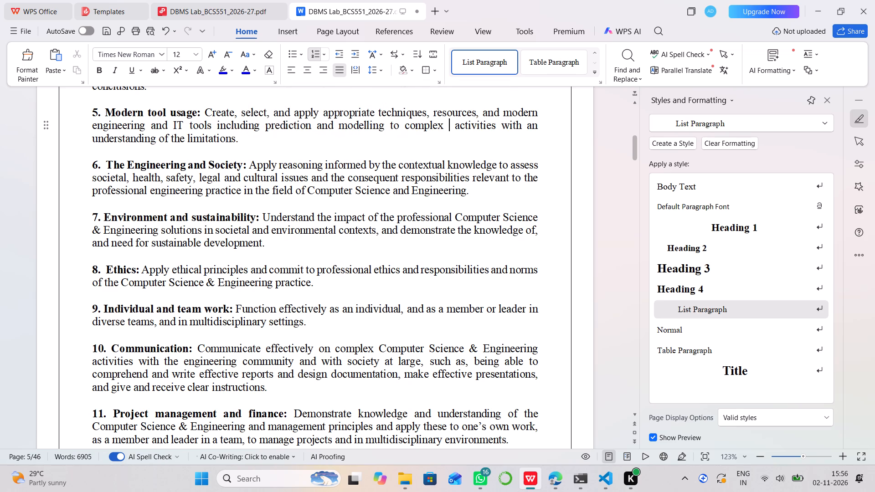
pyautogui.hotkey('ctrl', 'v')
# Replace "Computer Science and Engineering" in outcome 6, The Engineering and Society, with the copied "Infromation Technology", adding a space before it.
pyautogui.click(404, 166)
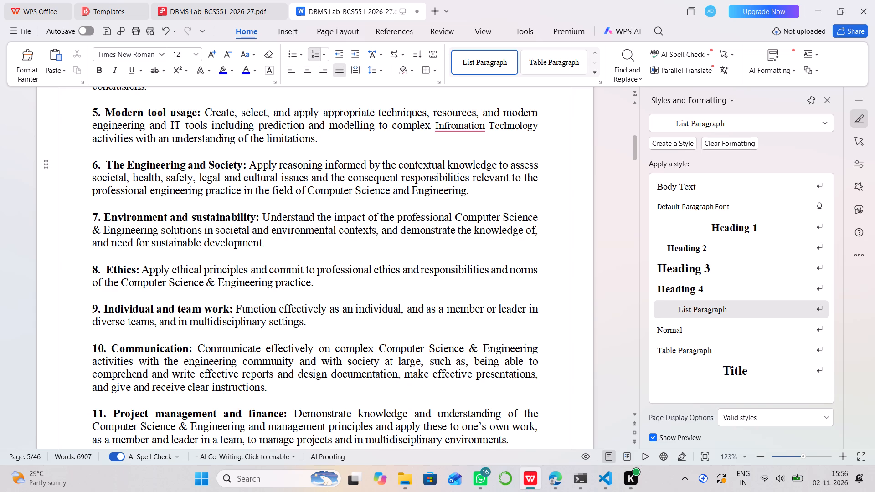
pyautogui.scroll(-1, 404, 166)
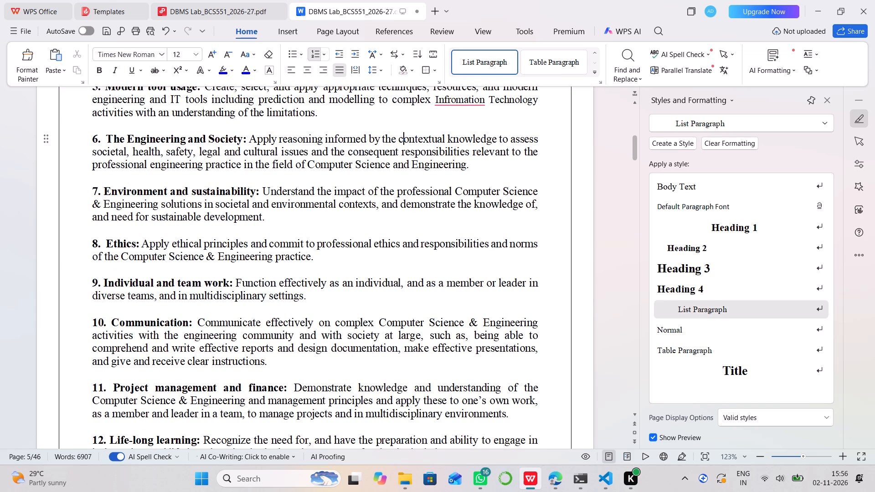
pyautogui.click(305, 163)
pyautogui.press('Right')
pyautogui.press('Insert')
pyautogui.press('Delete')
pyautogui.press('Delete')
pyautogui.press('Delete')
pyautogui.press('Delete')
pyautogui.press('Delete')
pyautogui.press('Delete')
pyautogui.press('Delete')
pyautogui.press('Delete')
pyautogui.press('Delete')
pyautogui.press('Delete')
pyautogui.press('Delete')
pyautogui.press('Delete')
pyautogui.press('Delete')
pyautogui.press('Delete')
pyautogui.press('Delete')
pyautogui.press('Delete')
pyautogui.press('Delete')
pyautogui.press('Delete')
pyautogui.press('Delete')
pyautogui.press('Delete')
pyautogui.press('Delete')
pyautogui.press('Delete')
pyautogui.press('Delete')
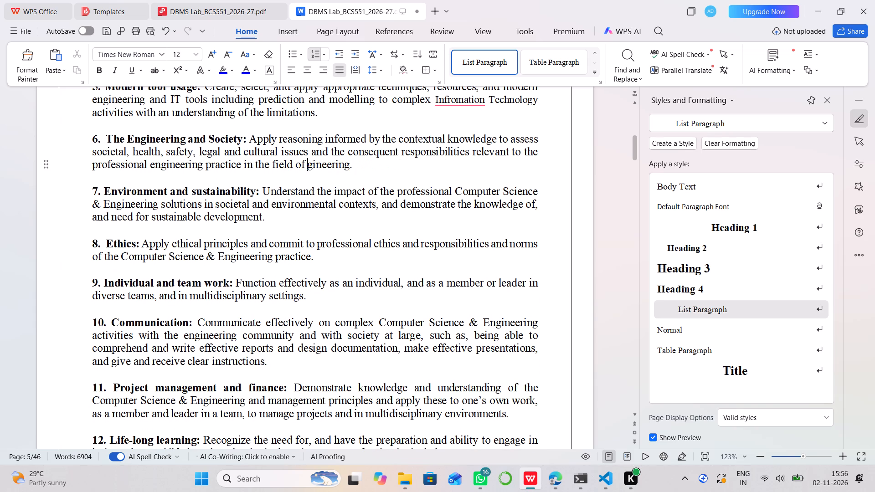
pyautogui.press('Delete')
pyautogui.press('Delete')
pyautogui.press('Delete')
pyautogui.press('Delete')
pyautogui.press('Delete')
pyautogui.press('Delete')
pyautogui.press('Delete')
pyautogui.press('Delete')
pyautogui.press('Delete')
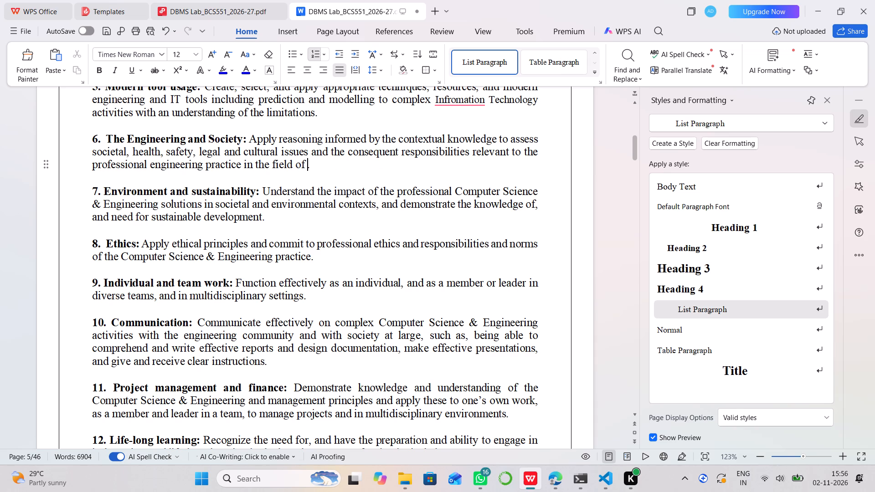
pyautogui.hotkey('ctrl', 'v')
pyautogui.click(307, 220)
pyautogui.scroll(-1, 307, 220)
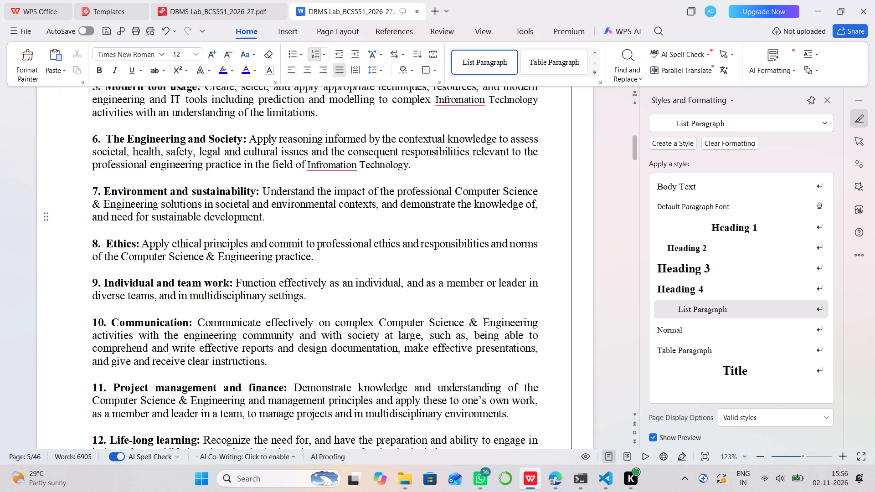
pyautogui.scroll(-1, 307, 220)
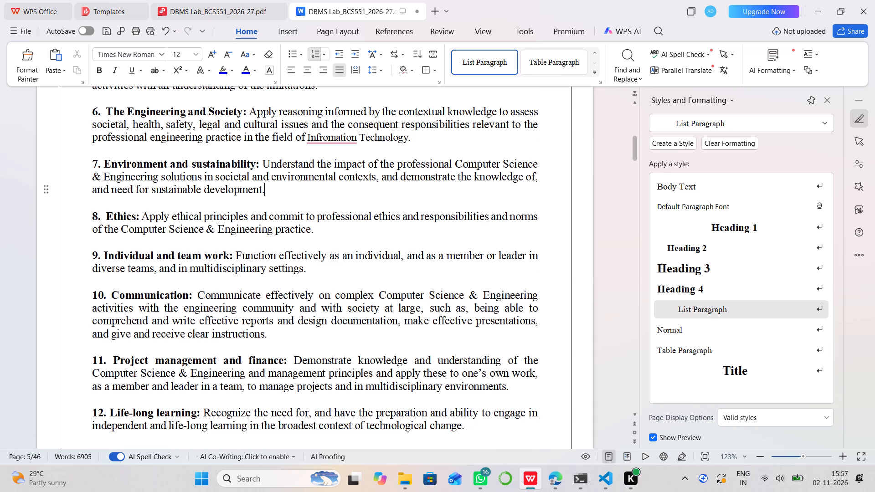
pyautogui.click(306, 139)
pyautogui.press('space')
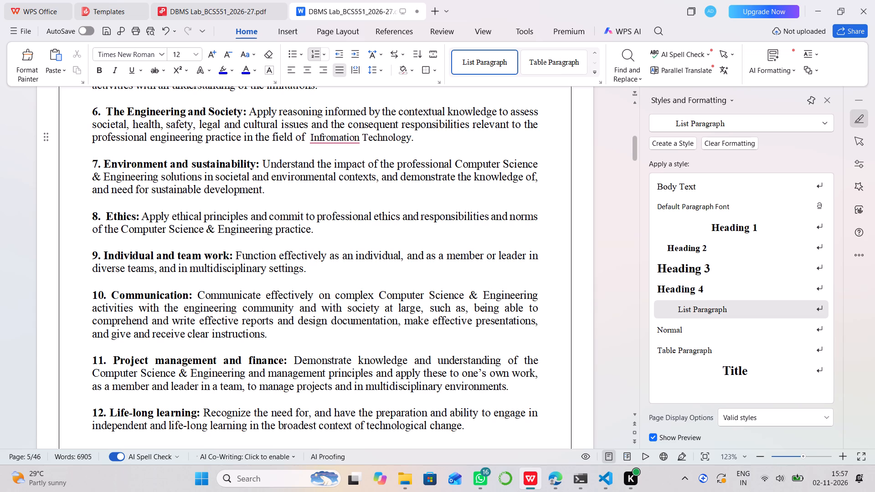
# Correct the misspelled "Infromation" to "Information" in outcome 5, Modern tool usage.
pyautogui.click(314, 194)
pyautogui.scroll(1, 314, 194)
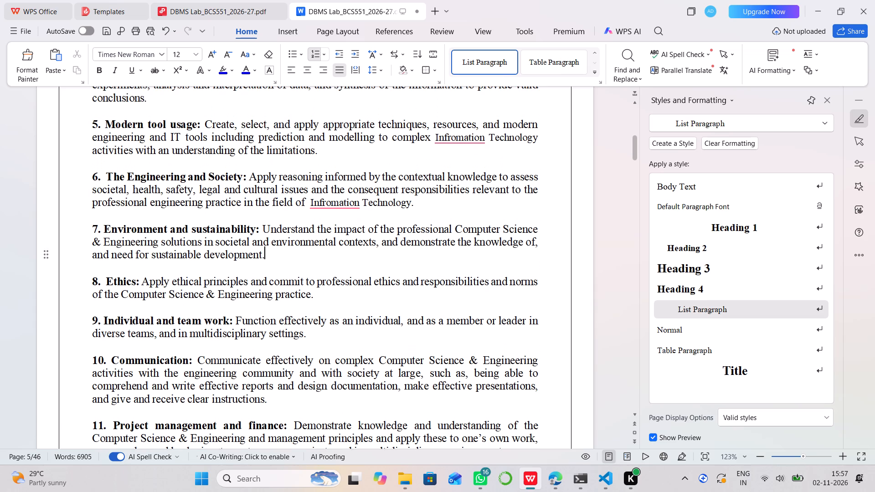
pyautogui.scroll(3, 314, 194)
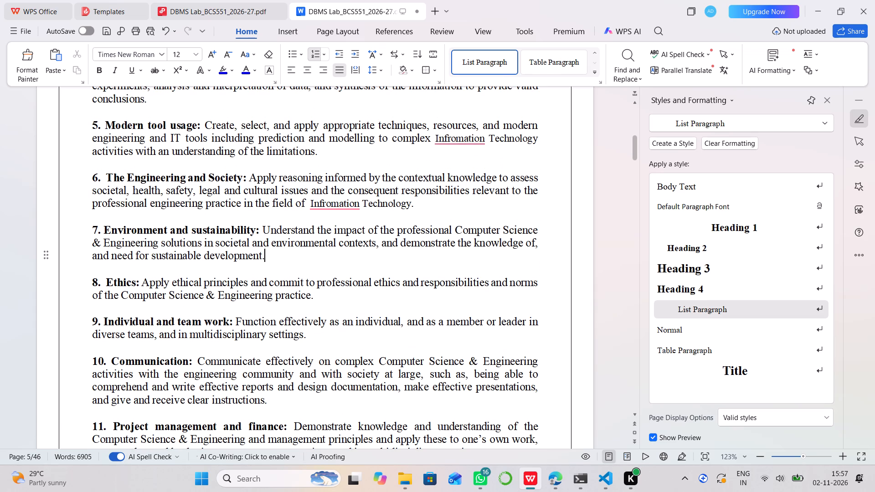
pyautogui.scroll(1, 314, 194)
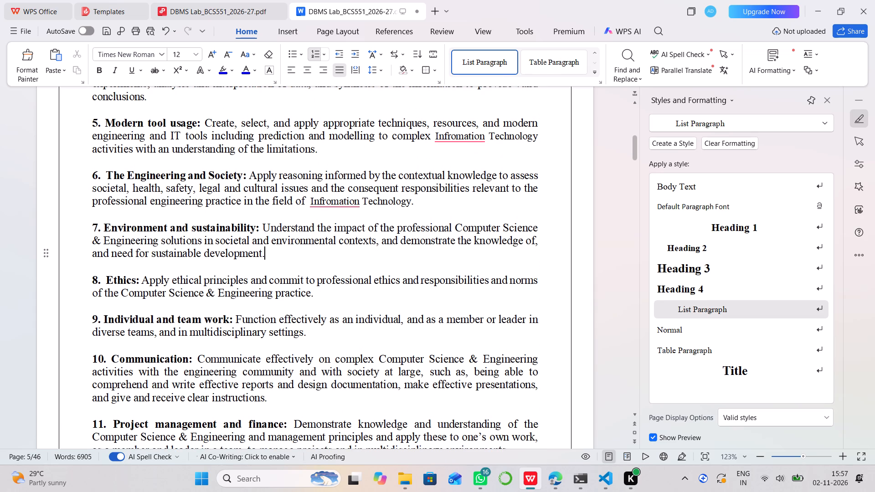
pyautogui.click(455, 137)
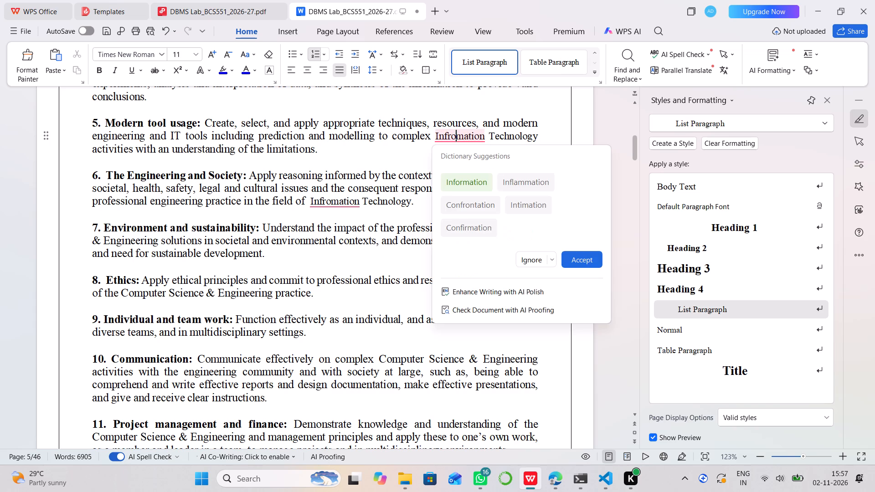
pyautogui.press('BackSpace')
pyautogui.press('BackSpace')
pyautogui.write('or')
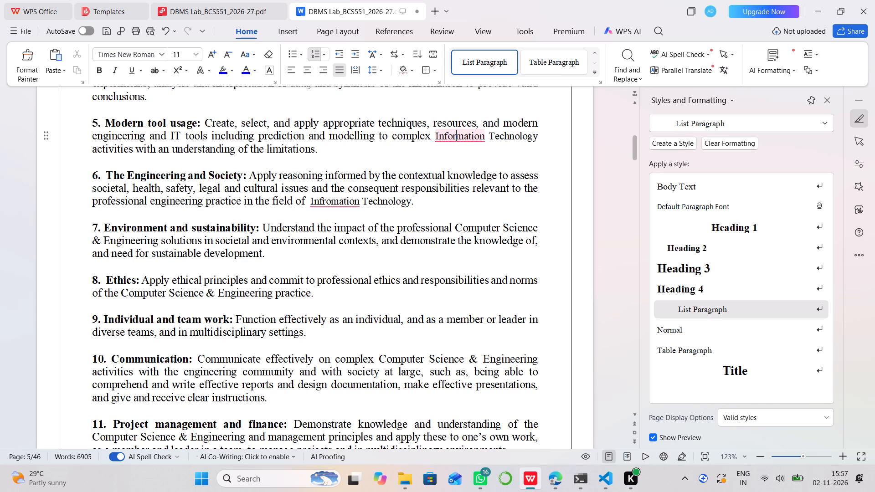
# Correct the misspelled "Infromation" to "Information" in outcome 6, The Engineering and Society.
pyautogui.click(328, 203)
pyautogui.press('Right')
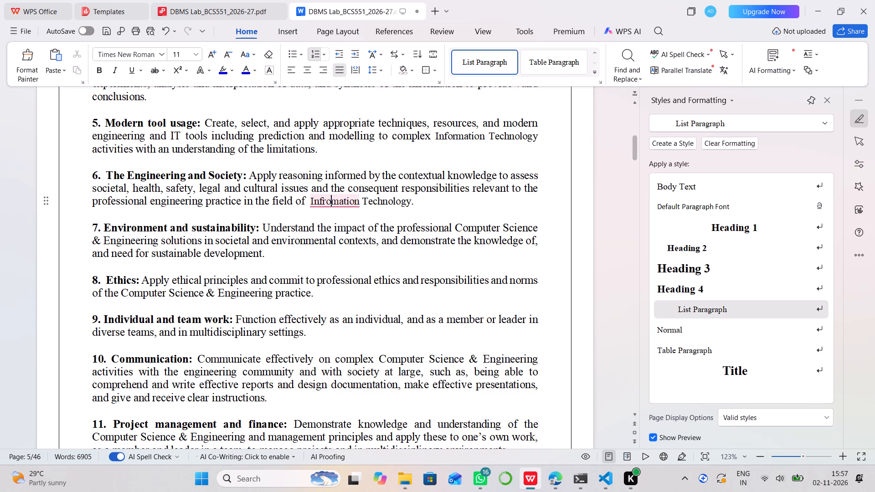
pyautogui.press('BackSpace')
pyautogui.press('BackSpace')
pyautogui.write('or')
pyautogui.click(409, 201)
# Copy the corrected "Information Technology." at the end of outcome 6, The Engineering and Society.
pyautogui.moveTo(309, 200); pyautogui.dragTo(403, 207)
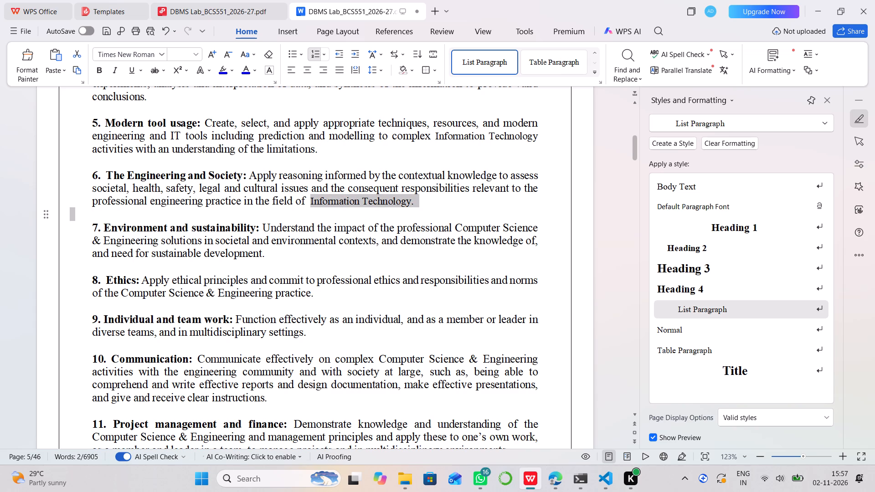
pyautogui.hotkey('ctrl', 'c')
pyautogui.click(360, 220)
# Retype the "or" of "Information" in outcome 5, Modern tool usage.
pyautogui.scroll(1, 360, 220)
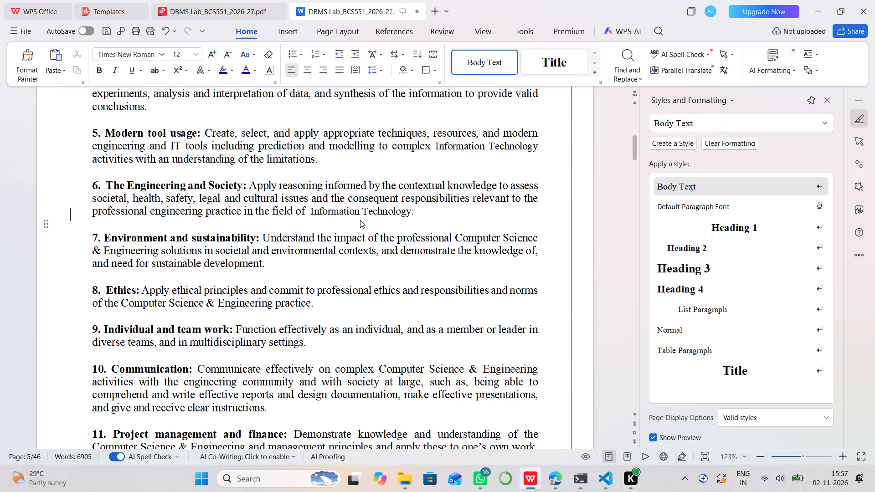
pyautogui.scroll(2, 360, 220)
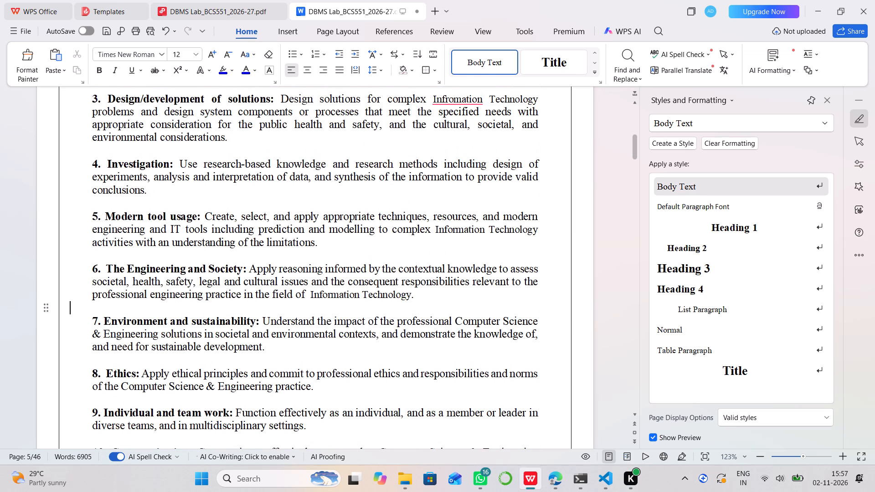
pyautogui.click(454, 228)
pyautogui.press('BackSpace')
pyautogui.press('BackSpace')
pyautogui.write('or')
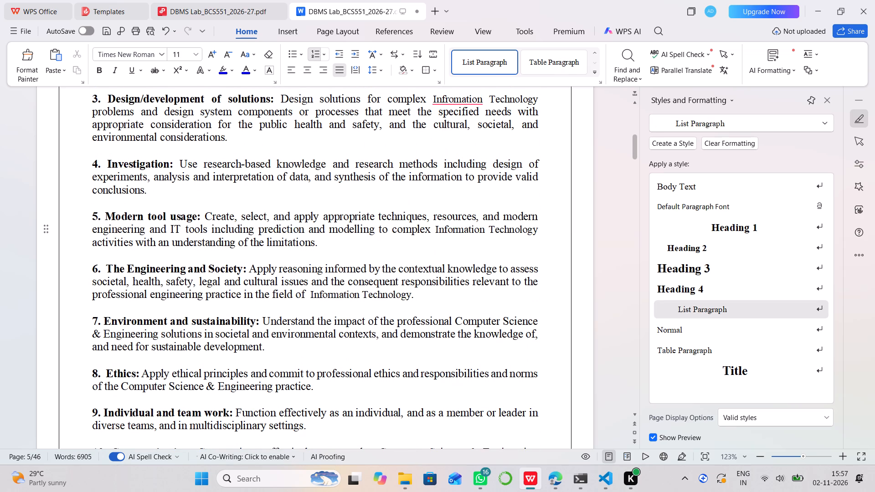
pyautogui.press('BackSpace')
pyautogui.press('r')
# Correct the misspelled "Infromation" to "Information" in outcome 3, Design/development of solutions.
pyautogui.scroll(1, 469, 163)
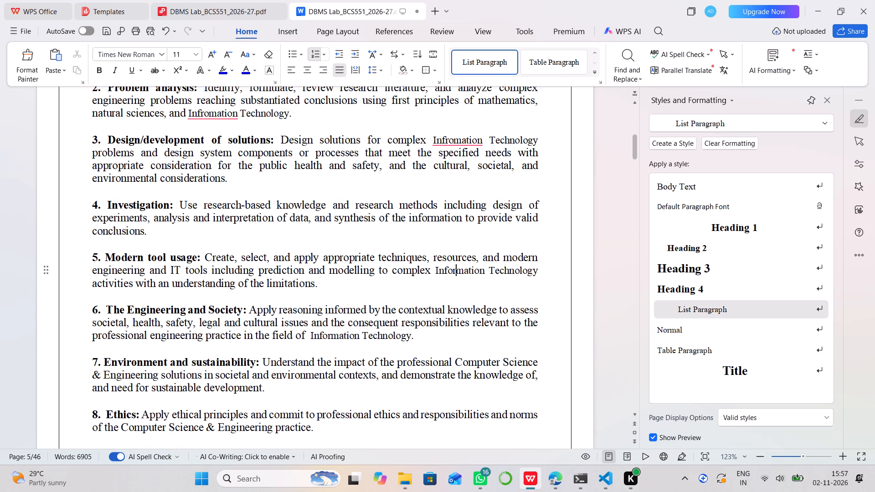
pyautogui.click(453, 137)
pyautogui.press('BackSpace')
pyautogui.press('BackSpace')
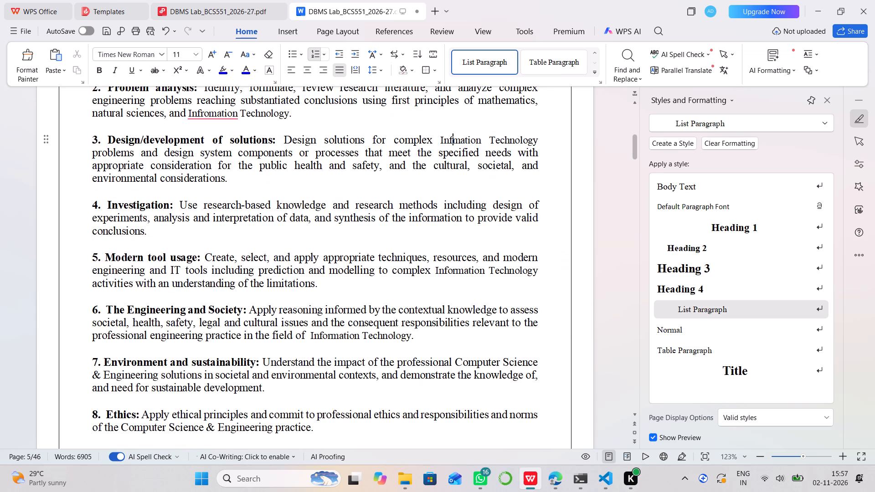
pyautogui.write('or')
# Correct the misspelled "Infromation" to "Information" at the end of outcome 2, Problem analysis.
pyautogui.click(327, 169)
pyautogui.scroll(1, 327, 169)
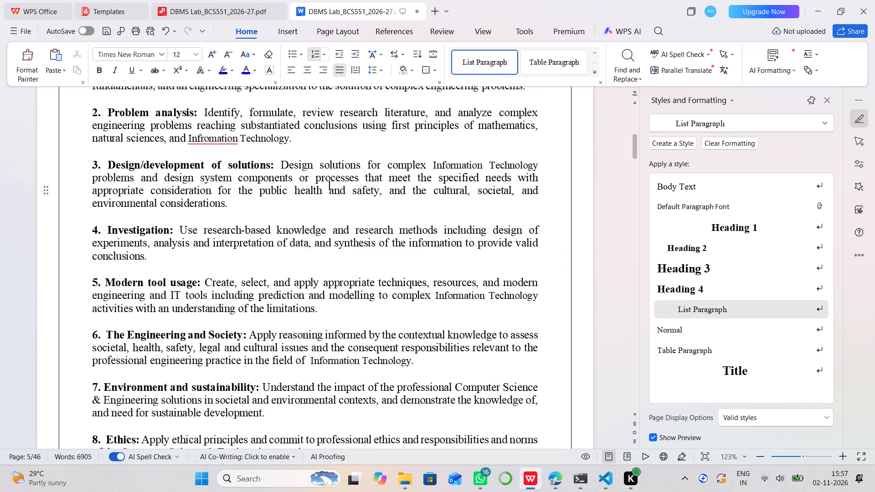
pyautogui.scroll(1, 327, 169)
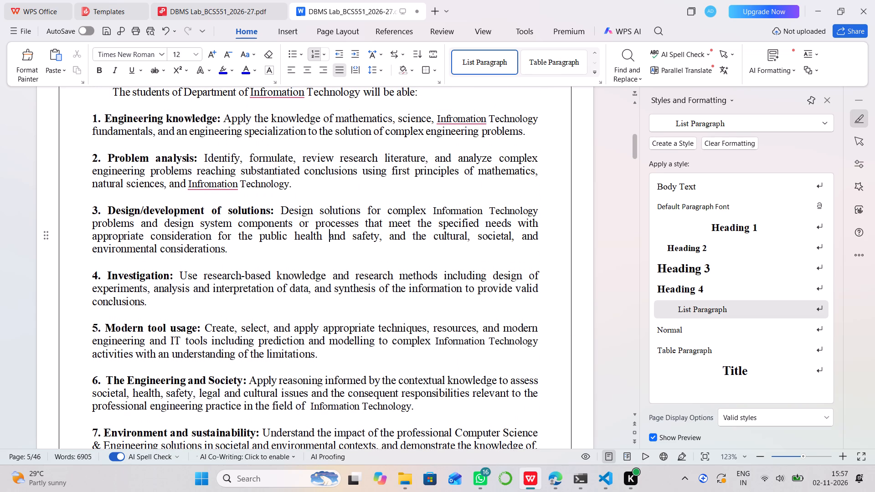
pyautogui.click(209, 181)
pyautogui.press('BackSpace')
pyautogui.press('BackSpace')
pyautogui.write('or')
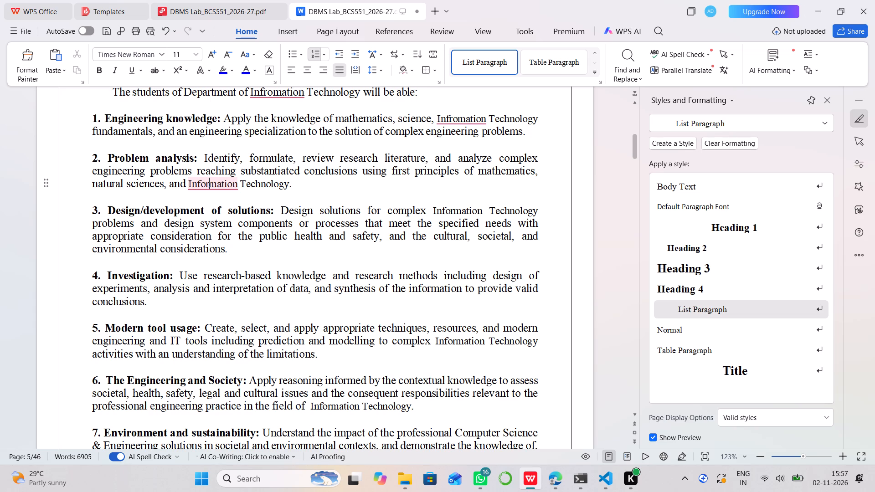
# Correct the misspelled "Infromation" to "Information" in the introductory sentence under Department Program Outcomes (POs).
pyautogui.scroll(1, 272, 185)
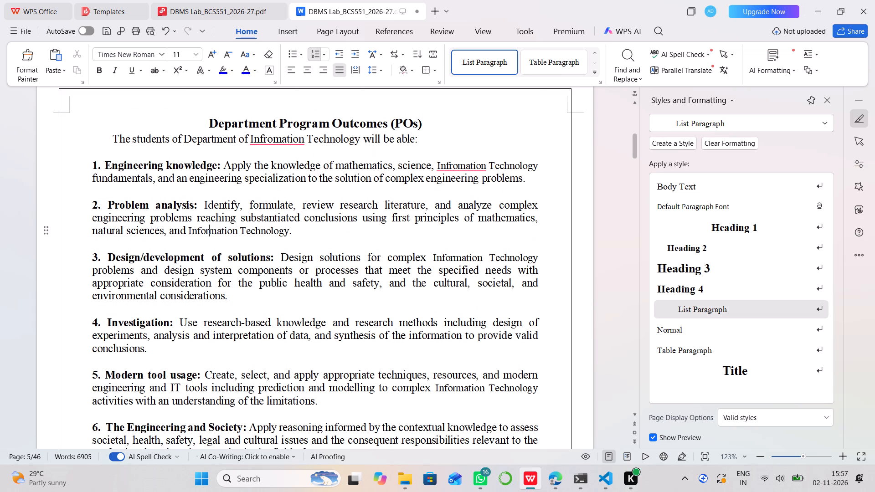
pyautogui.click(273, 138)
pyautogui.press('BackSpace')
pyautogui.press('BackSpace')
pyautogui.press('p')
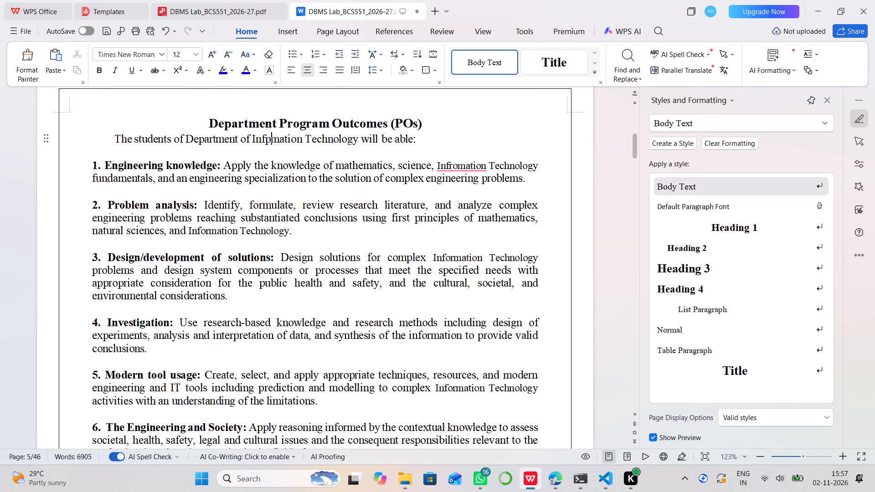
pyautogui.press('BackSpace')
pyautogui.write('or')
# Correct the misspelled "Infromation" to "Information" in outcome 1, Engineering knowledge.
pyautogui.scroll(3, 308, 147)
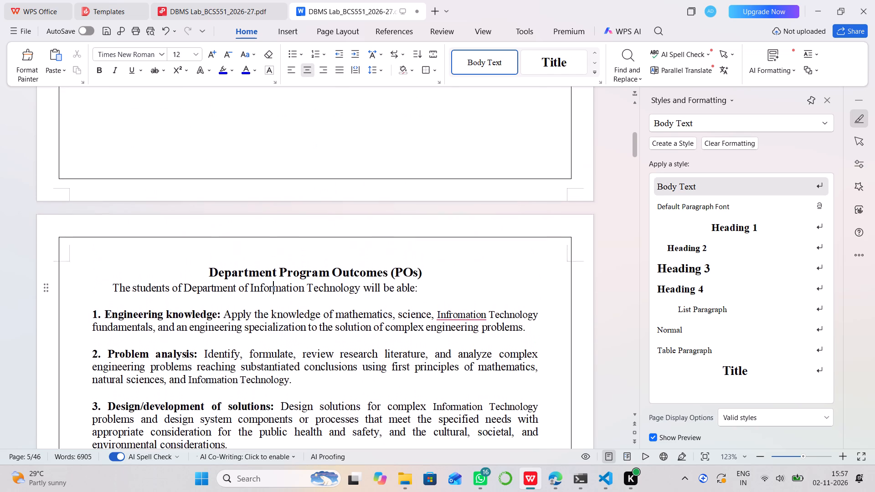
pyautogui.scroll(3, 308, 147)
pyautogui.scroll(-3, 308, 147)
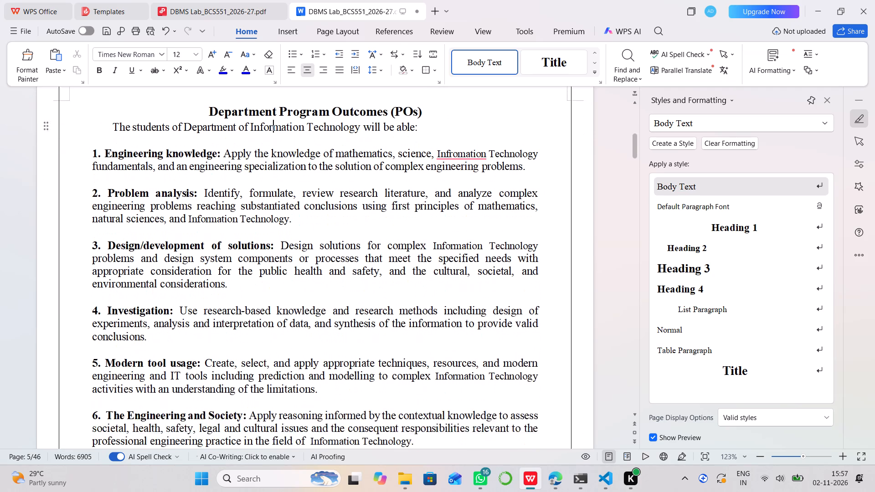
pyautogui.scroll(-1, 308, 147)
pyautogui.click(458, 134)
pyautogui.press('BackSpace')
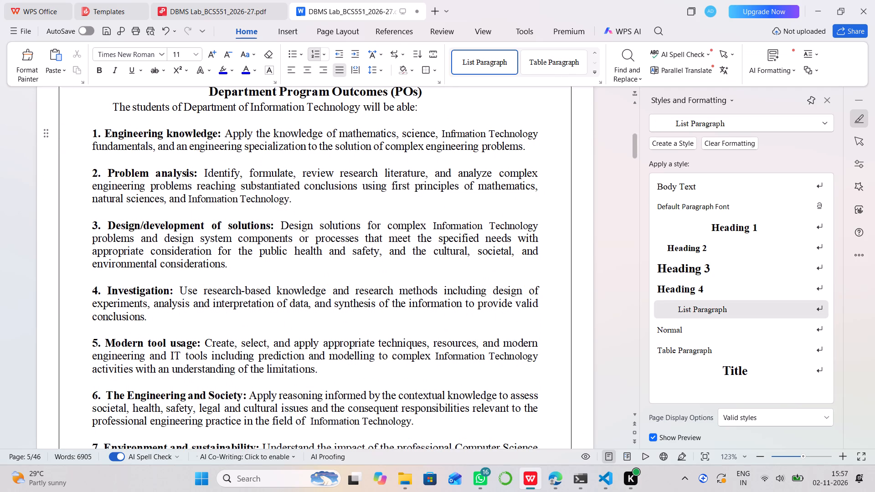
pyautogui.press('BackSpace')
pyautogui.write('or')
pyautogui.scroll(4, 458, 134)
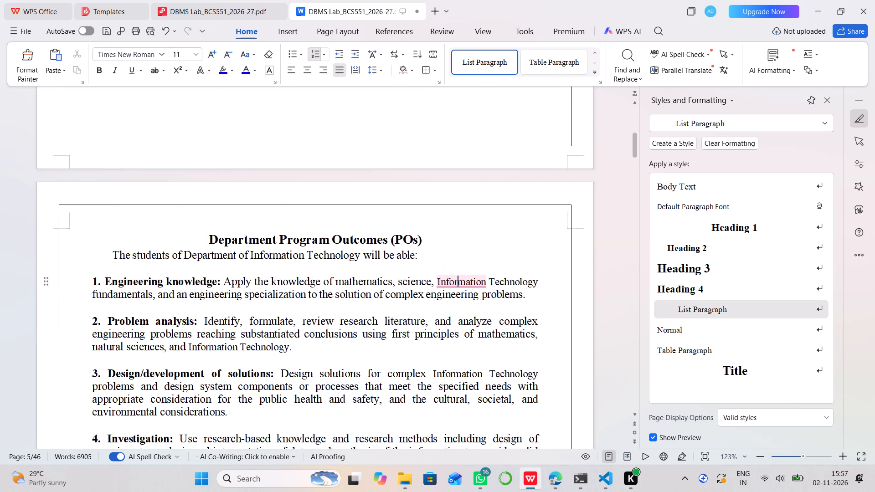
# Correct the misspelled "Infromation" to "Information" in the introductory sentence under Department Mission Statements.
pyautogui.scroll(5, 458, 134)
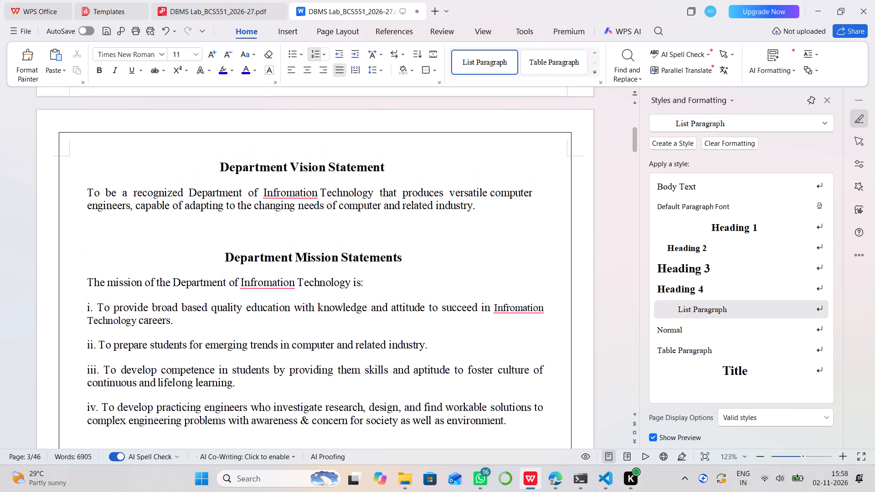
pyautogui.click(263, 285)
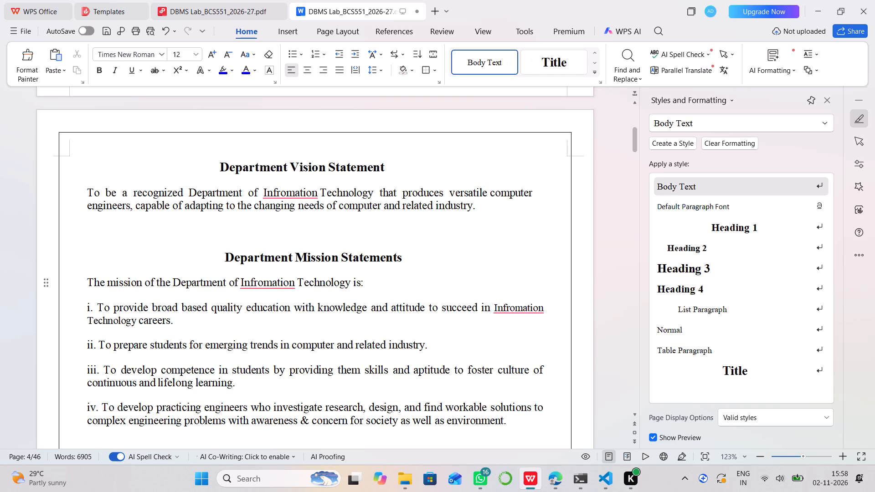
pyautogui.press('BackSpace')
pyautogui.press('BackSpace')
pyautogui.write('or')
# Correct the misspelled "Infromation" to "Information" in the Department Vision Statement paragraph.
pyautogui.click(285, 194)
pyautogui.press('BackSpace')
pyautogui.press('BackSpace')
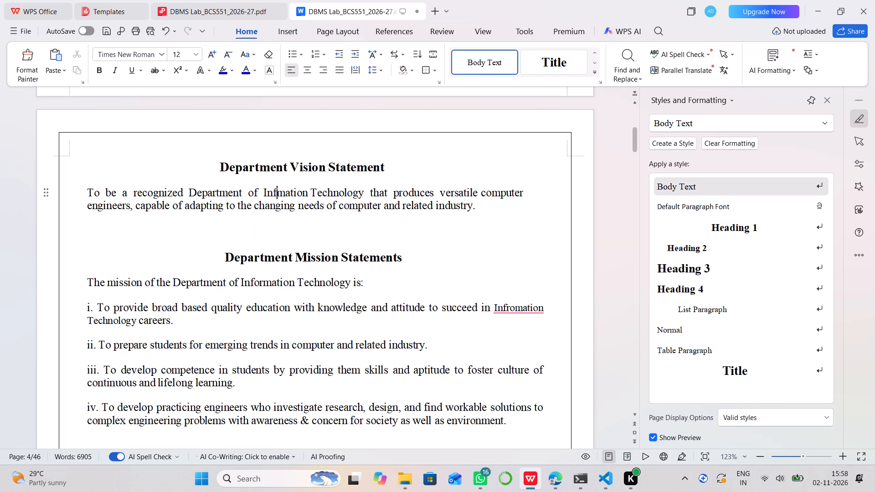
pyautogui.write('or')
# Correct the misspelled "Infromation" to "Information" in mission item i of the Department Mission Statements.
pyautogui.scroll(-2, 285, 194)
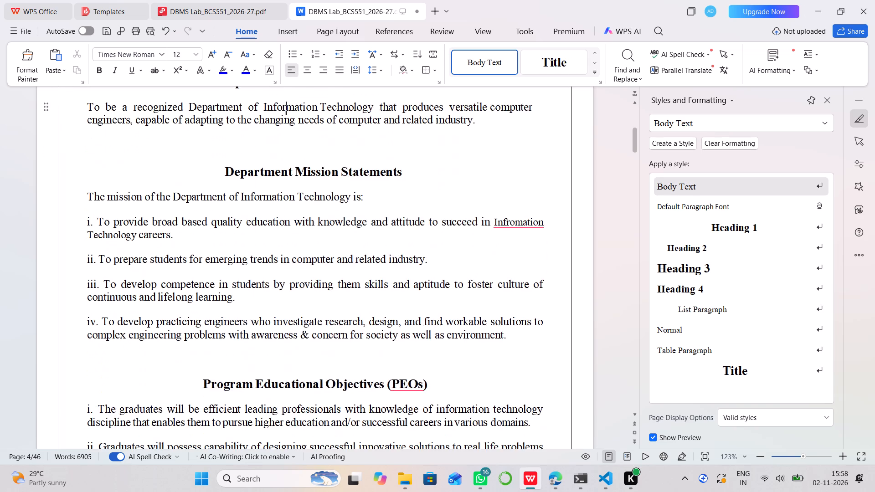
pyautogui.scroll(-1, 285, 194)
pyautogui.scroll(1, 285, 194)
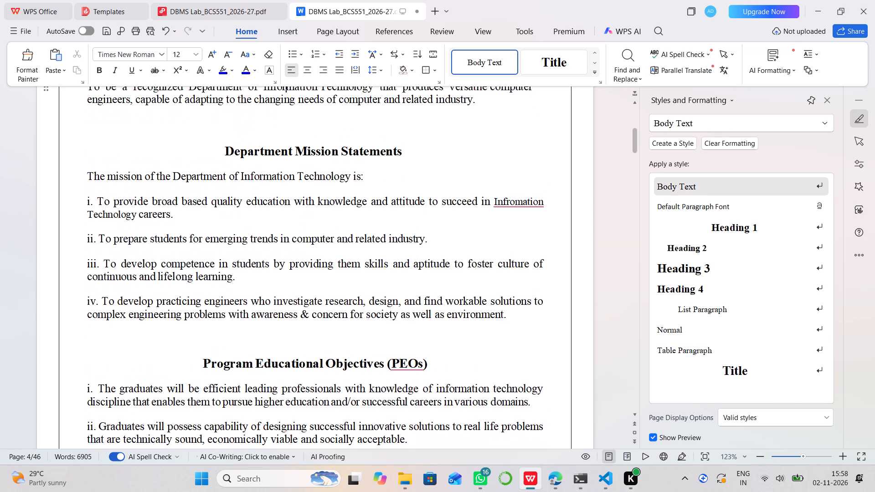
pyautogui.scroll(1, 285, 194)
pyautogui.click(514, 210)
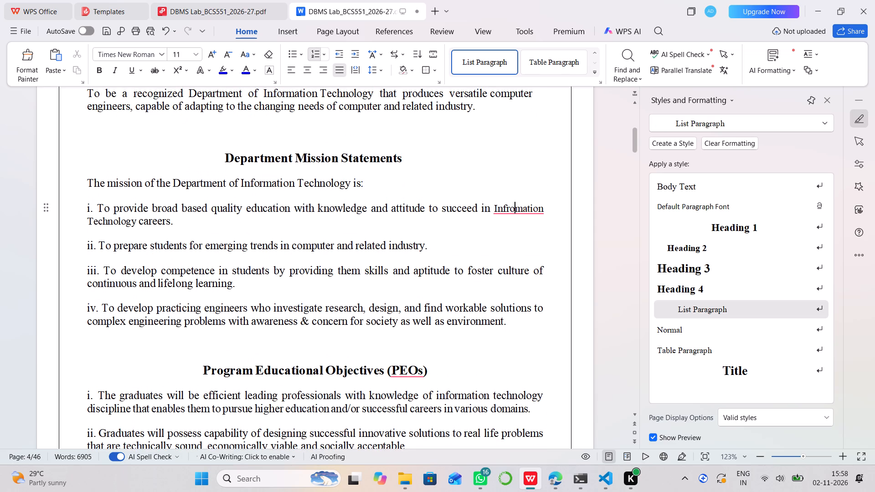
pyautogui.press('BackSpace')
pyautogui.press('BackSpace')
pyautogui.write('or')
# Look back through the institute statements and table of contents to the cover page, checking the department name wording.
pyautogui.scroll(8, 514, 210)
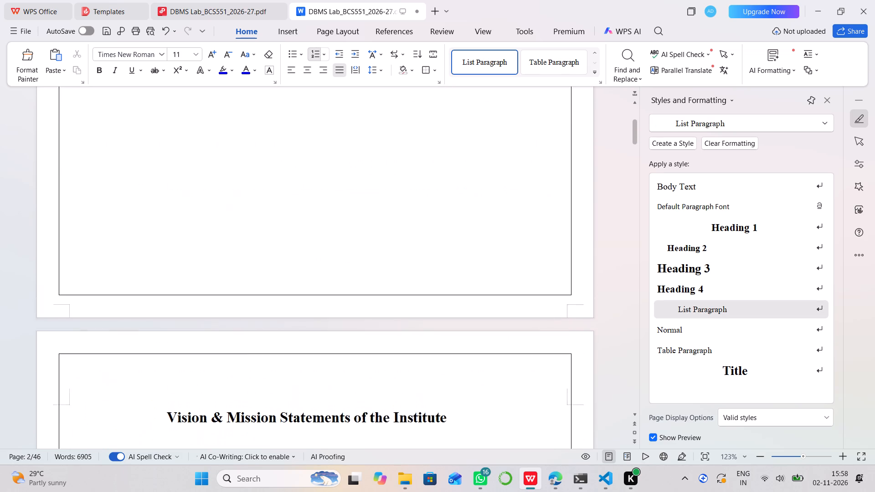
pyautogui.scroll(-3, 514, 210)
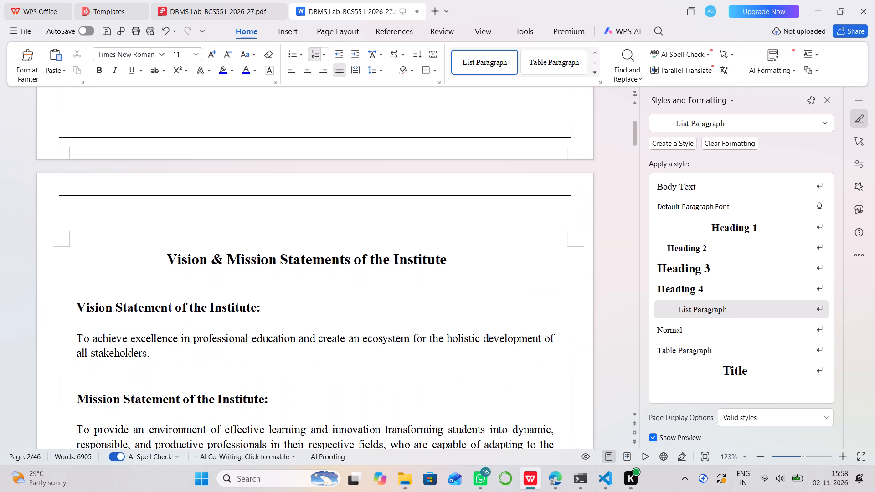
pyautogui.scroll(7, 514, 210)
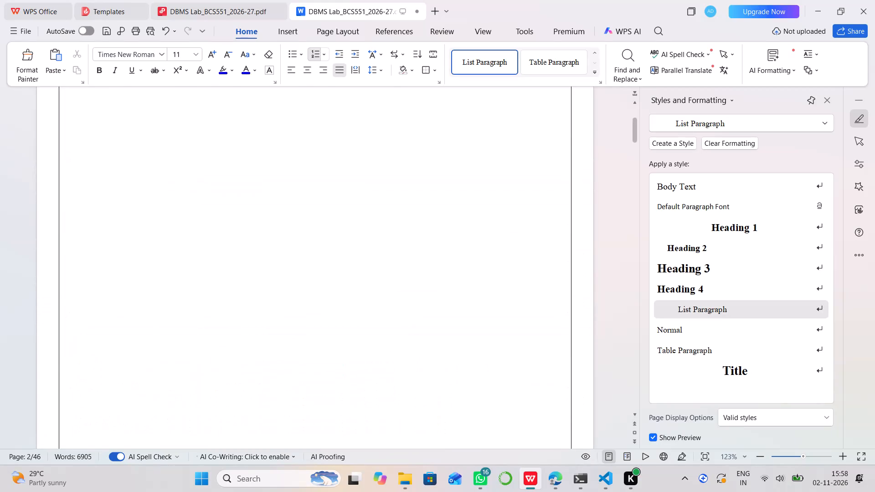
pyautogui.scroll(11, 514, 210)
# Review the department vision, mission and Program Educational Objectives for remaining misspellings and department references.
pyautogui.scroll(-1, 514, 210)
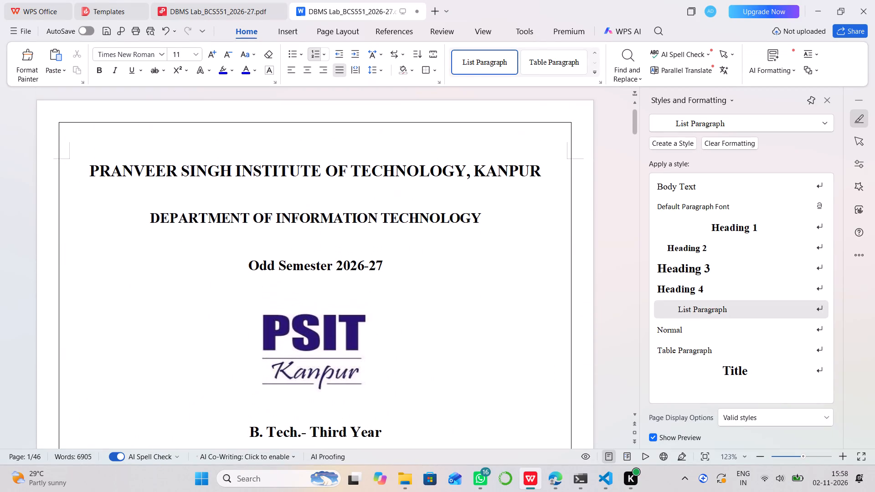
pyautogui.scroll(-8, 514, 210)
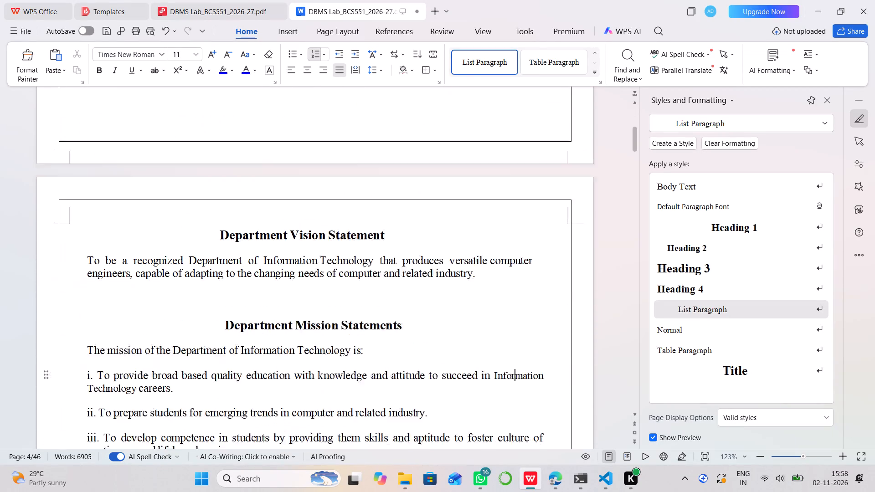
pyautogui.scroll(-5, 514, 210)
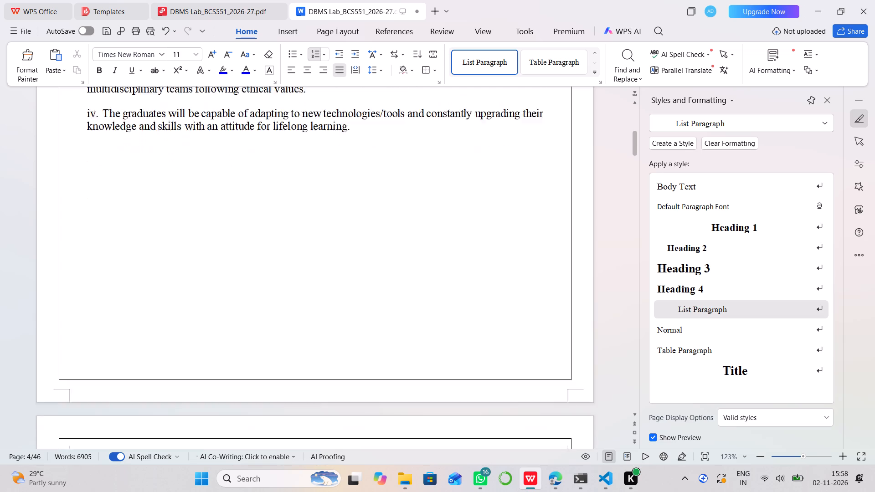
pyautogui.scroll(-1, 514, 210)
pyautogui.scroll(2, 514, 210)
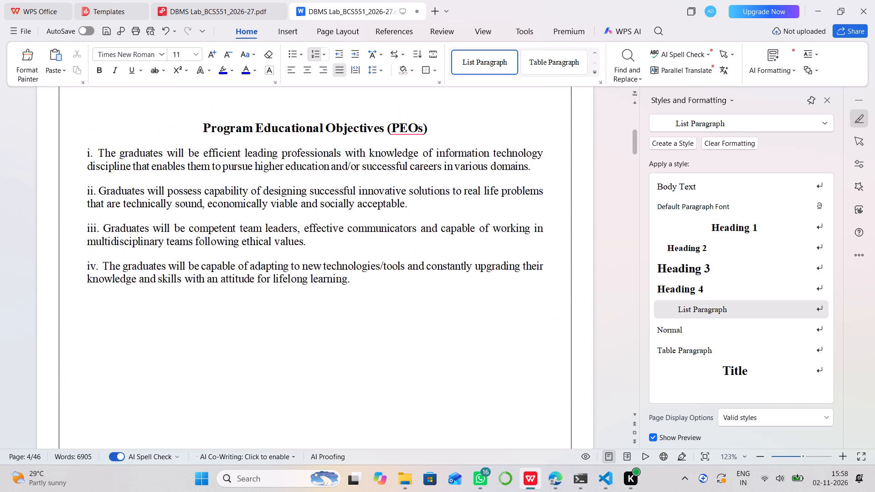
pyautogui.scroll(6, 514, 210)
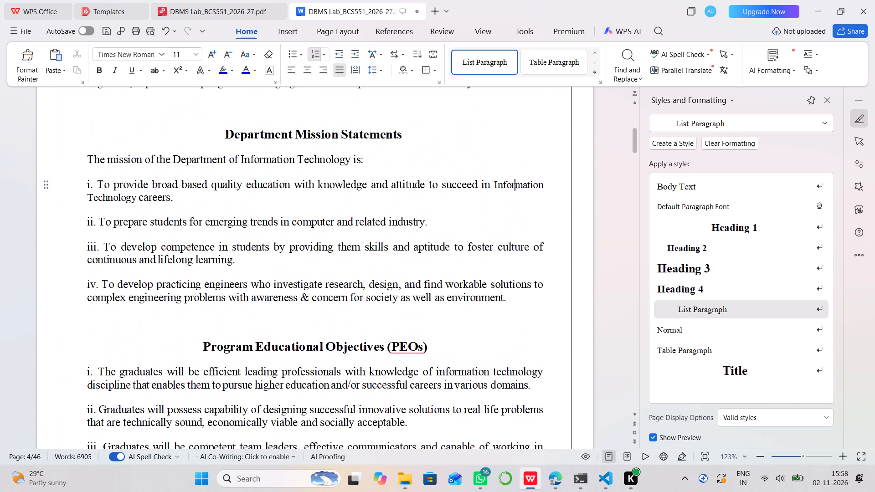
# Check the institute vision and mission page, the table of contents and the cover page's submission details.
pyautogui.scroll(4, 514, 210)
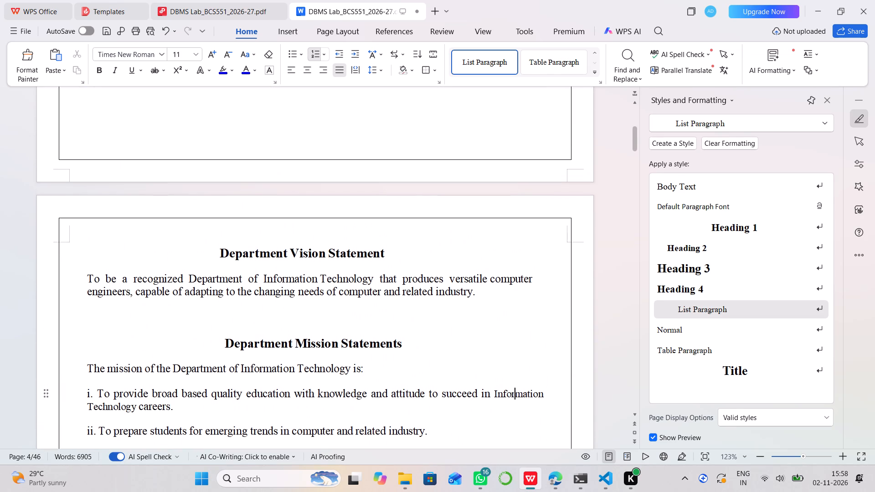
pyautogui.scroll(7, 514, 210)
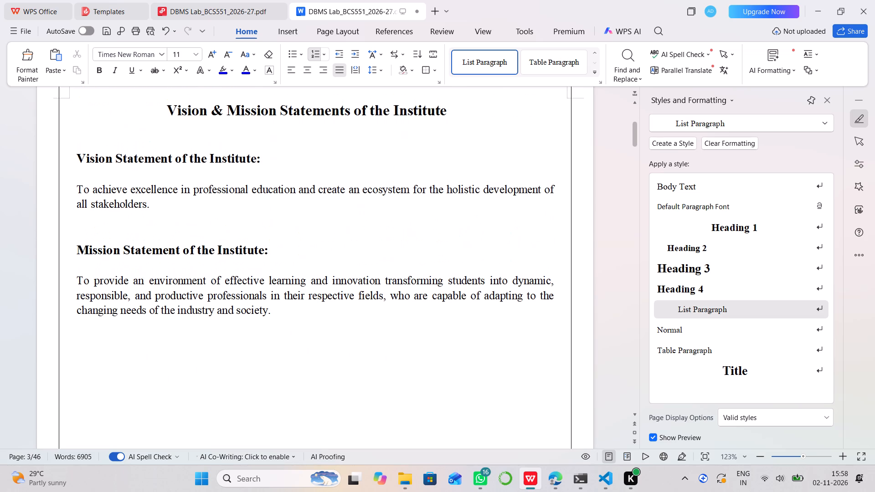
pyautogui.scroll(7, 514, 210)
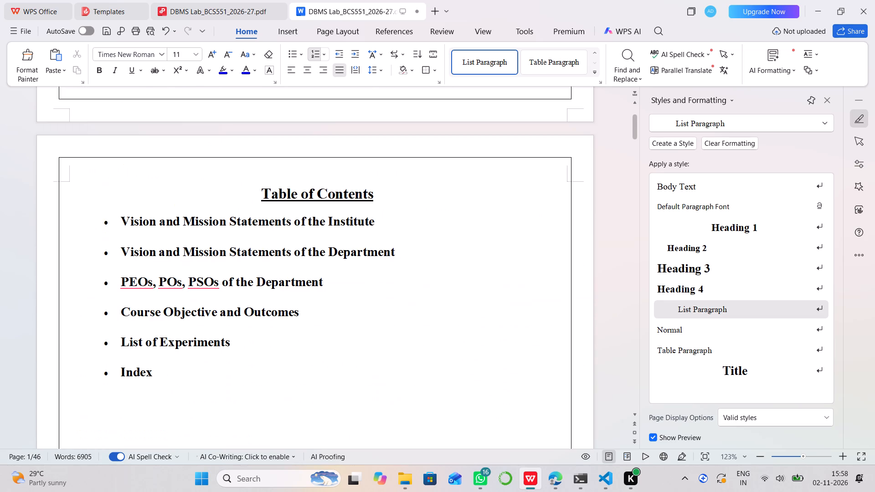
pyautogui.scroll(3, 514, 210)
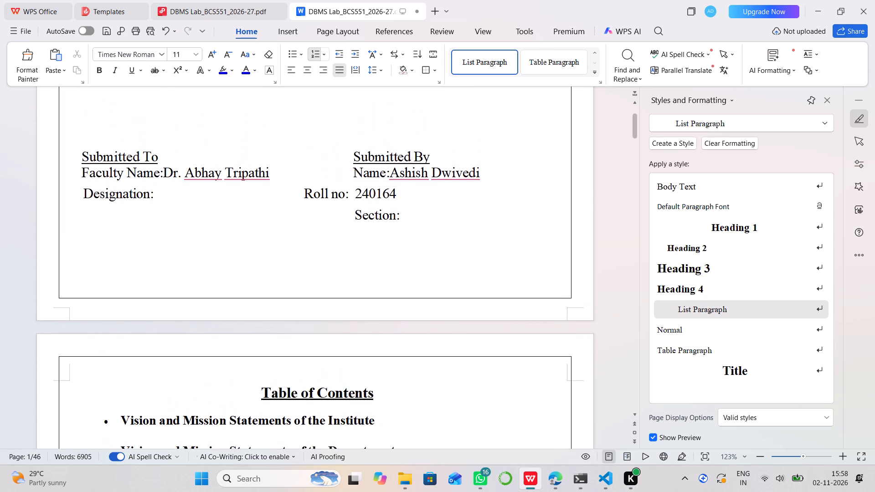
pyautogui.scroll(1, 514, 210)
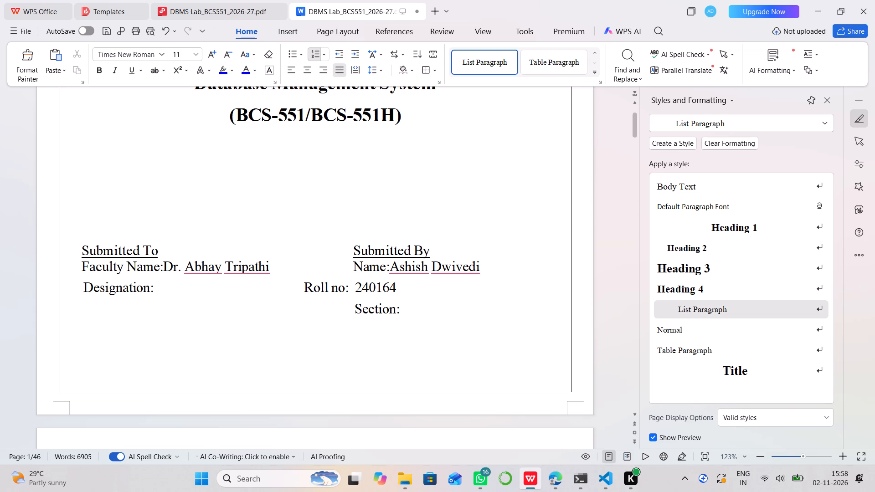
# Read onward from the cover page to the Program Specific Outcomes and Course Outcomes tables, checking for remaining department references.
pyautogui.scroll(-5, 514, 210)
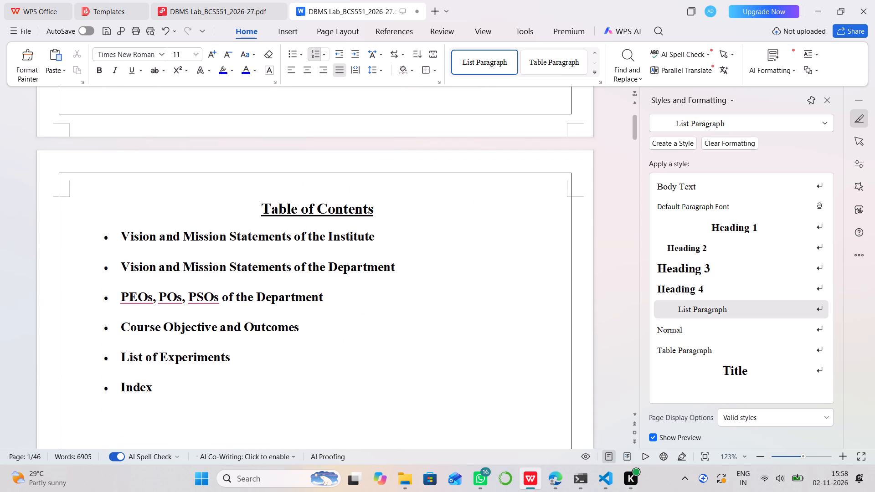
pyautogui.scroll(-3, 514, 210)
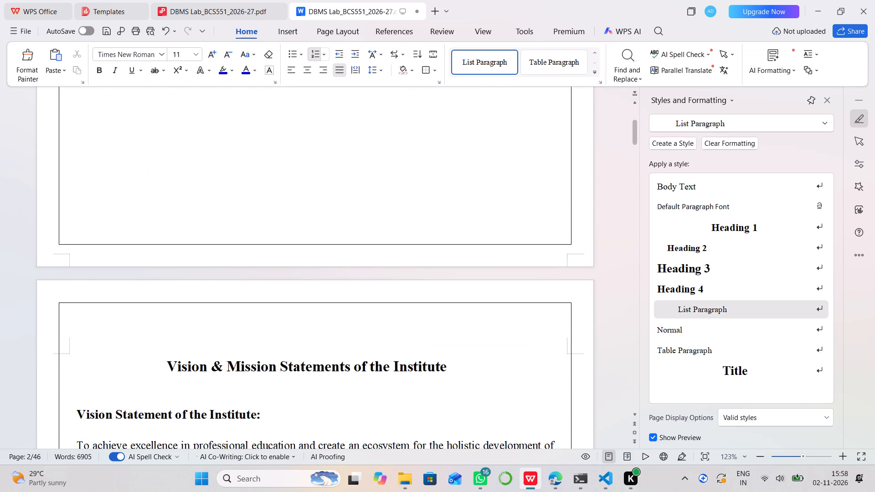
pyautogui.hscroll(1, 514, 210)
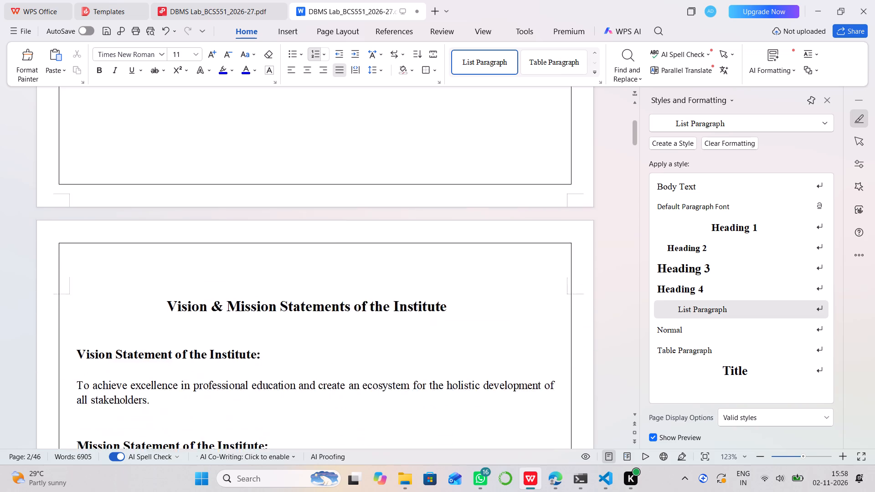
pyautogui.scroll(-12, 514, 210)
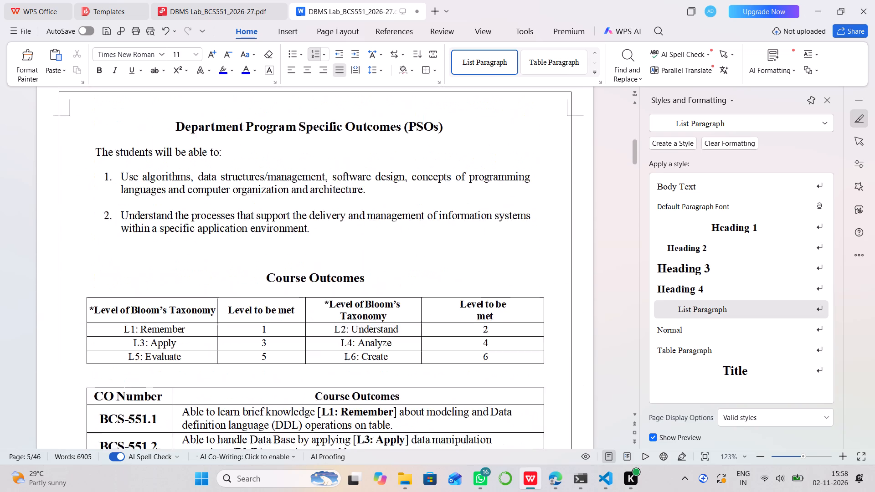
pyautogui.scroll(-2, 514, 210)
# Re-examine the Course Outcomes, Program Specific Outcomes and Department Program Outcomes for remaining Computer Science references.
pyautogui.scroll(5, 514, 210)
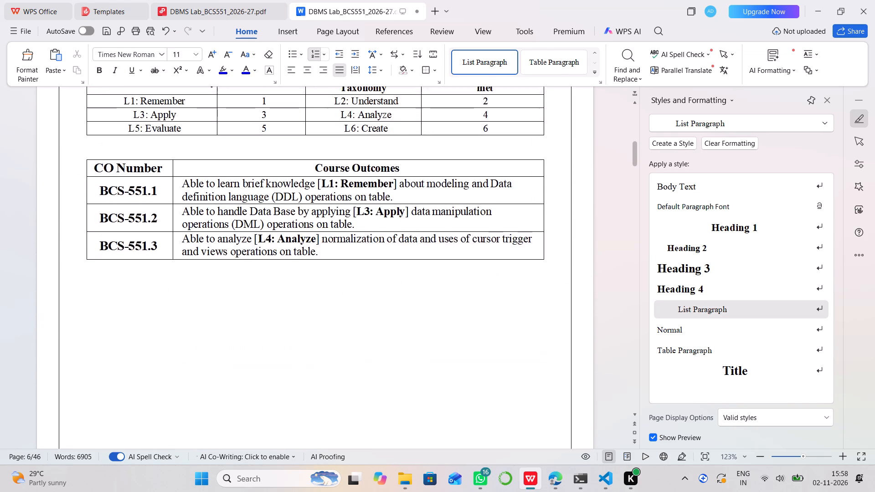
pyautogui.scroll(4, 514, 210)
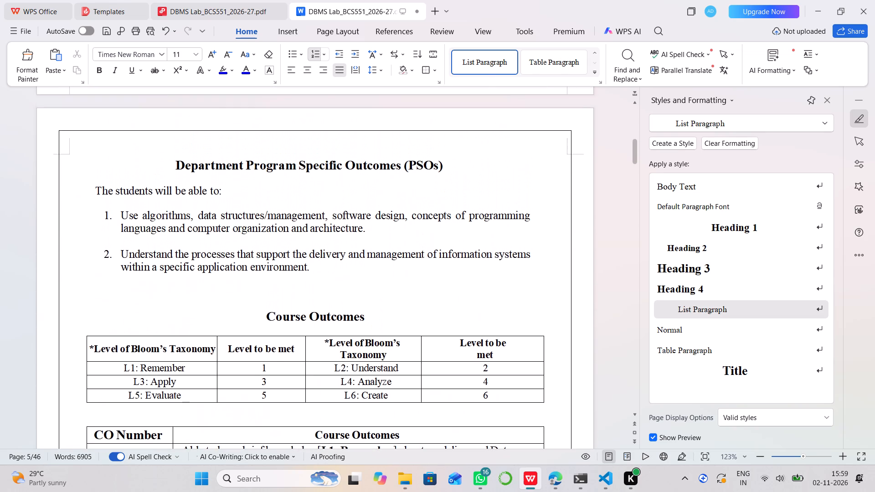
pyautogui.scroll(2, 514, 210)
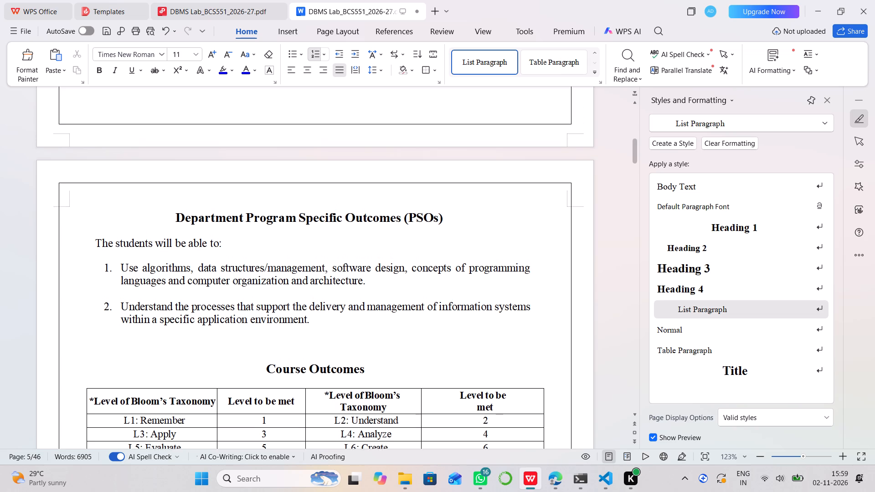
pyautogui.scroll(4, 514, 210)
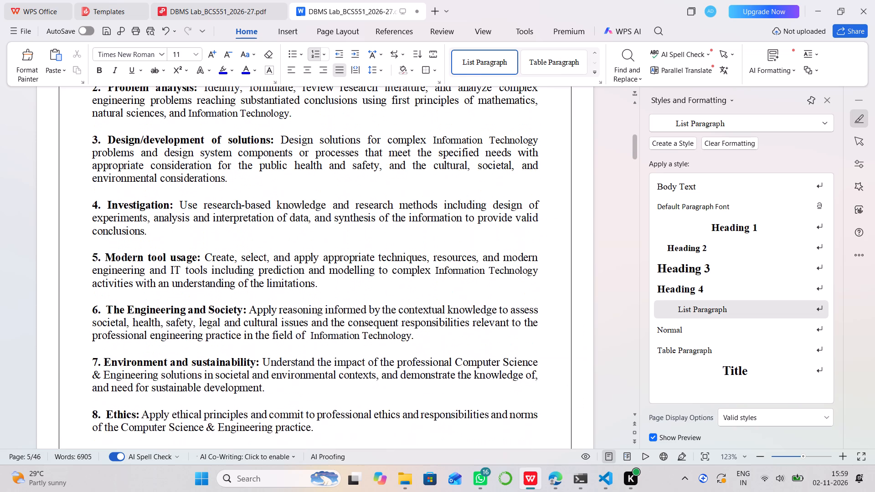
pyautogui.scroll(4, 514, 210)
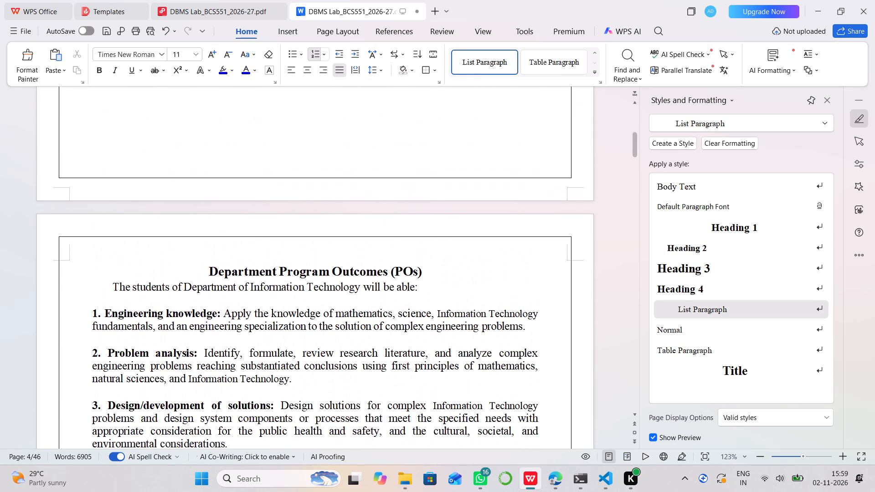
pyautogui.scroll(3, 514, 210)
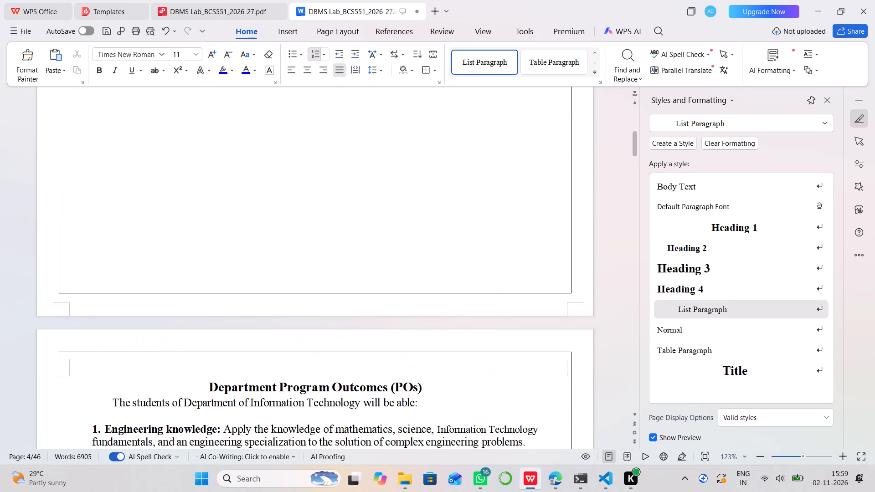
# Replace "Computer Science & Engineering" in the Environment and sustainability outcome with the copied "Information Technology." and rejoin the split paragraph.
pyautogui.scroll(-8, 514, 210)
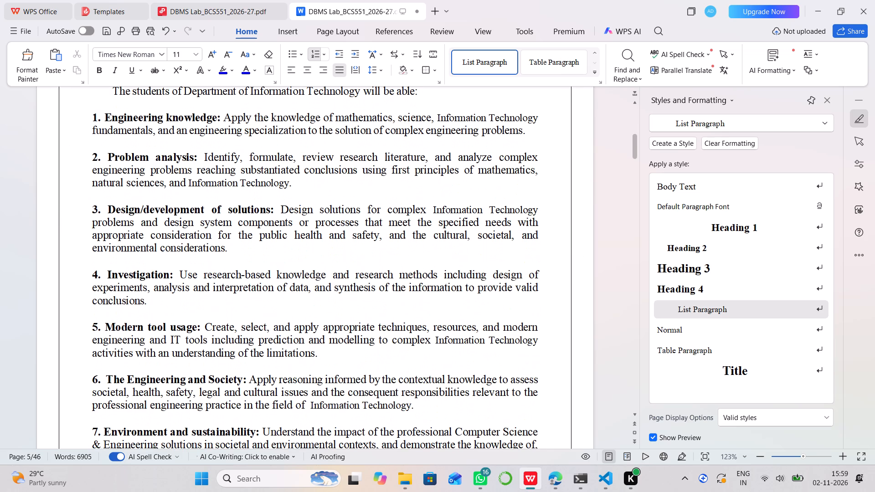
pyautogui.scroll(-3, 514, 210)
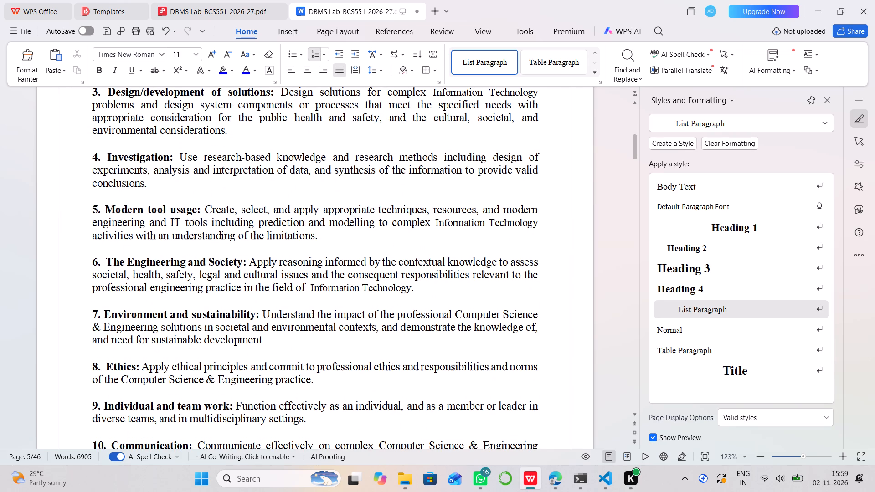
pyautogui.click(458, 307)
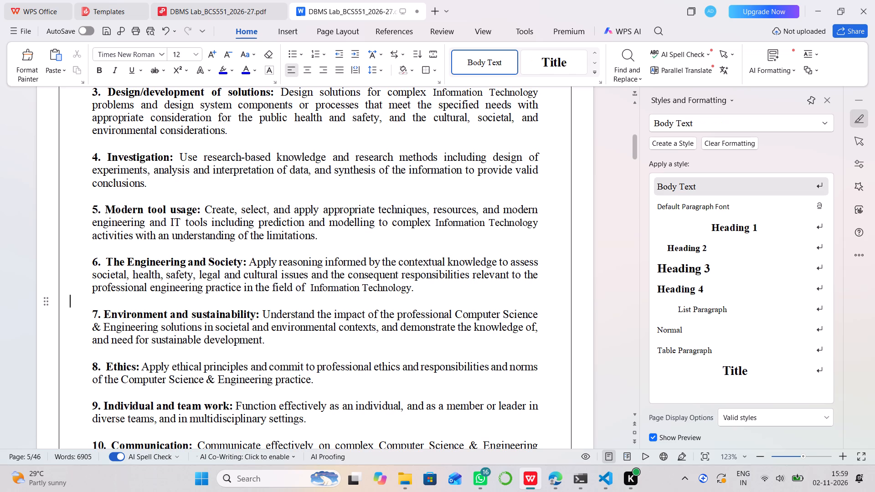
pyautogui.click(455, 311)
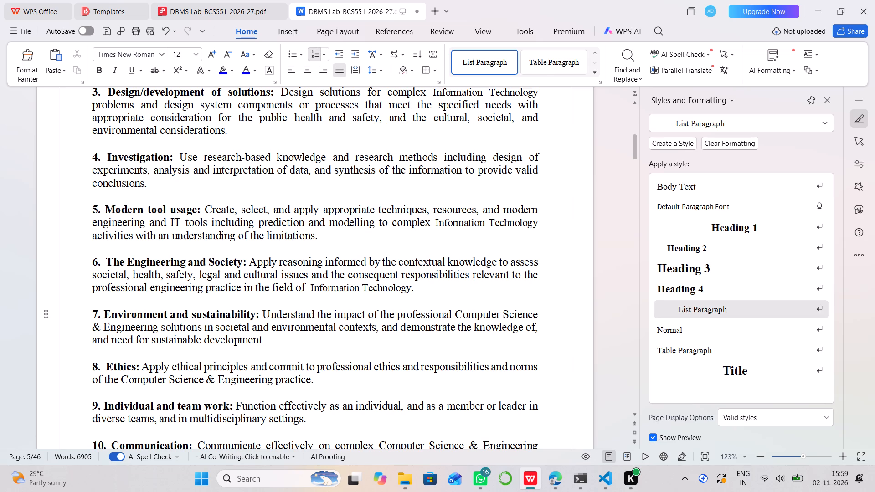
pyautogui.press('Delete')
pyautogui.press('Delete')
pyautogui.press('Delete')
pyautogui.press('Delete')
pyautogui.press('Delete')
pyautogui.press('Delete')
pyautogui.press('Delete')
pyautogui.press('Delete')
pyautogui.press('Delete')
pyautogui.press('Delete')
pyautogui.press('Delete')
pyautogui.press('Delete')
pyautogui.press('Delete')
pyautogui.press('Delete')
pyautogui.press('Delete')
pyautogui.press('Delete')
pyautogui.press('Delete')
pyautogui.press('Delete')
pyautogui.press('Delete')
pyautogui.press('Delete')
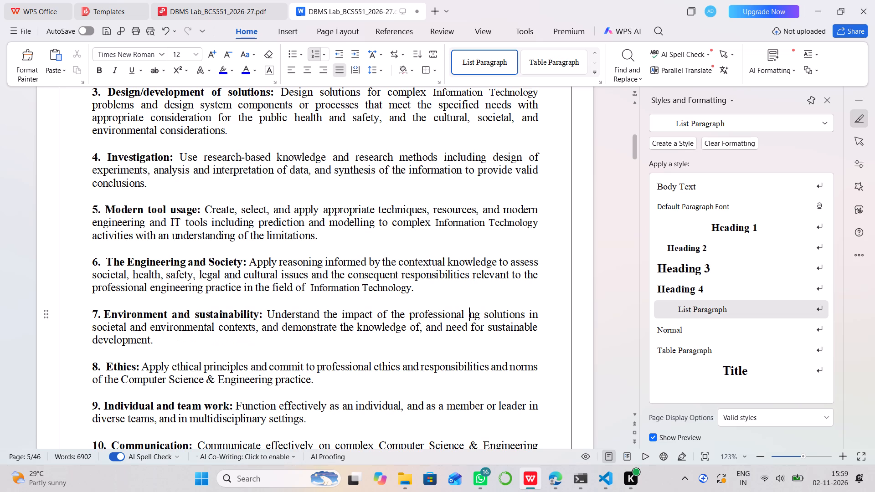
pyautogui.press('Delete')
pyautogui.press('Delete')
pyautogui.press('Delete')
pyautogui.press('Delete')
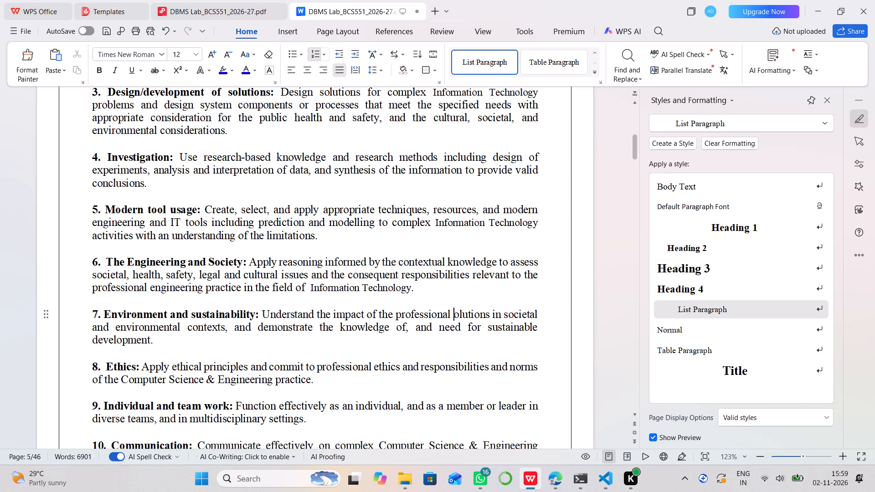
pyautogui.press('s')
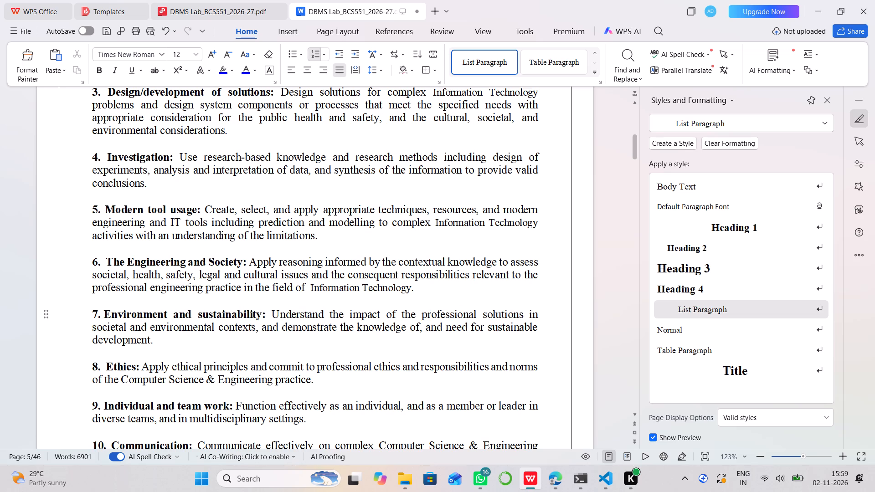
pyautogui.press('Left')
pyautogui.press('space')
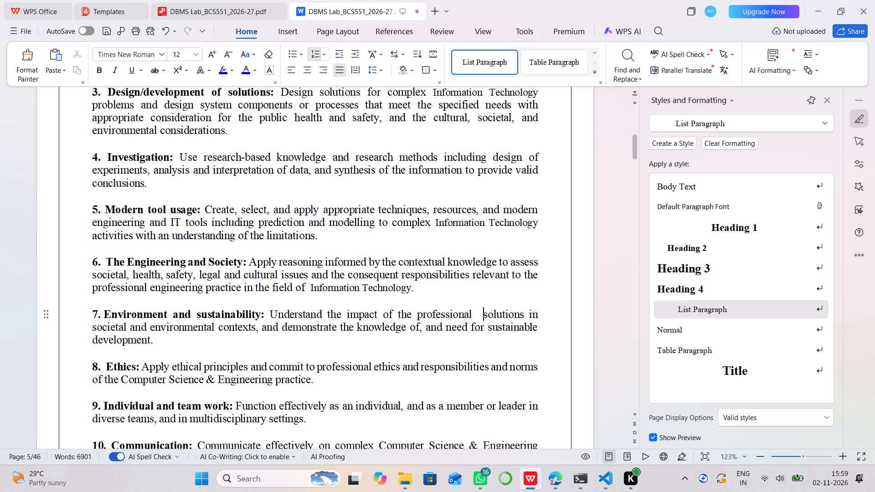
pyautogui.hotkey('ctrl', 'v')
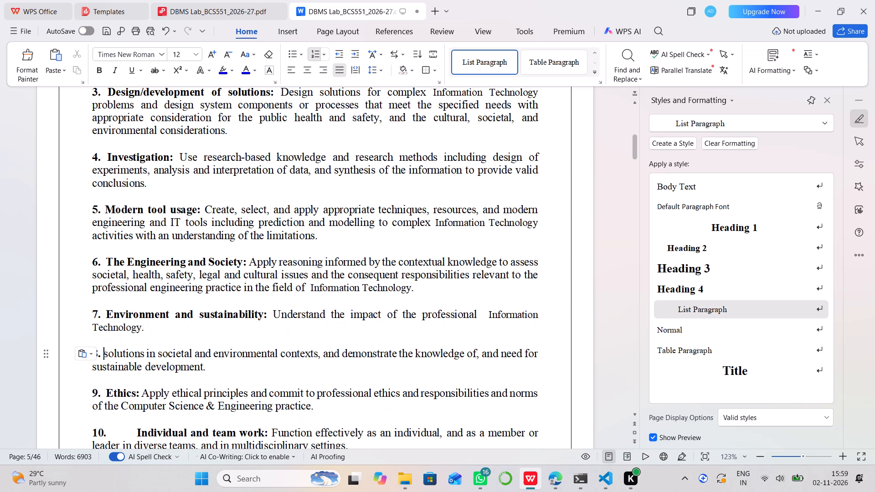
pyautogui.press('BackSpace')
pyautogui.press('BackSpace')
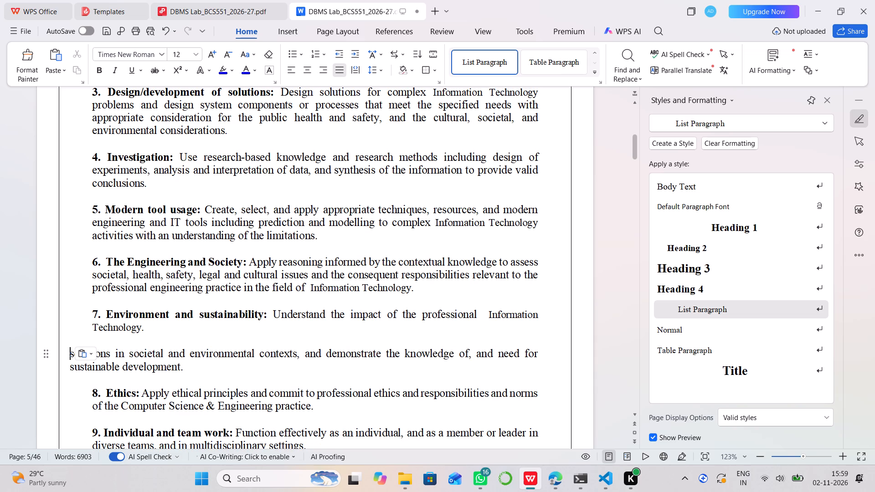
pyautogui.press('BackSpace')
pyautogui.press('BackSpace')
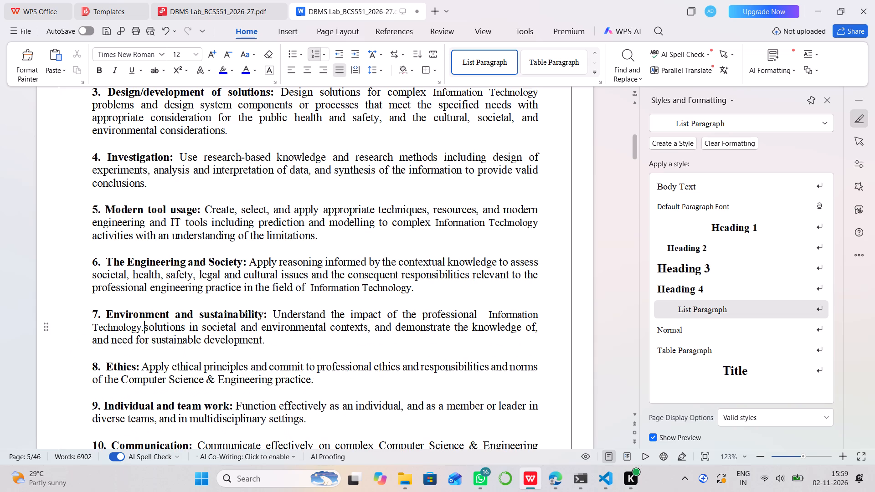
# Replace "Computer Science & Engineering practice." in the Ethics outcome with the copied "Information Technology." and remove the extra numbered line.
pyautogui.scroll(-4, 265, 376)
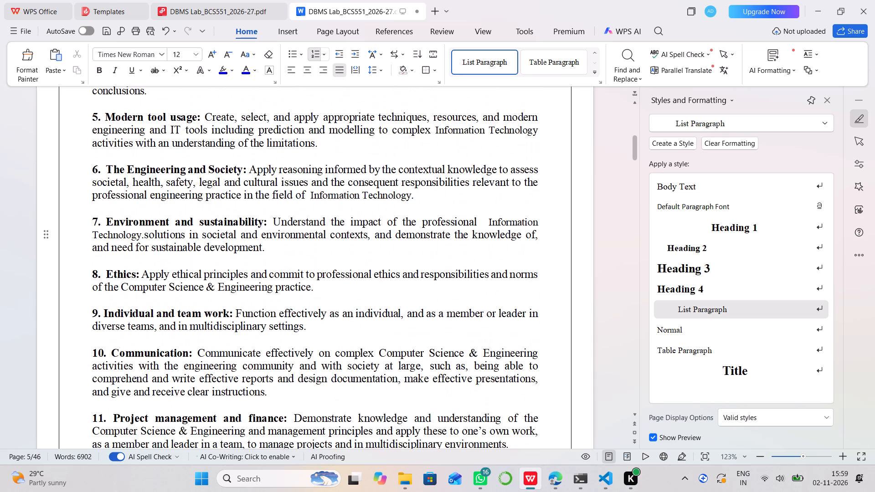
pyautogui.click(122, 287)
pyautogui.press('Insert')
pyautogui.press('Insert')
pyautogui.press('Insert')
pyautogui.press('Insert')
pyautogui.press('Insert')
pyautogui.press('Insert')
pyautogui.press('Insert')
pyautogui.press('Insert')
pyautogui.press('Insert')
pyautogui.press('Insert')
pyautogui.press('Insert')
pyautogui.press('Insert')
pyautogui.press('Insert')
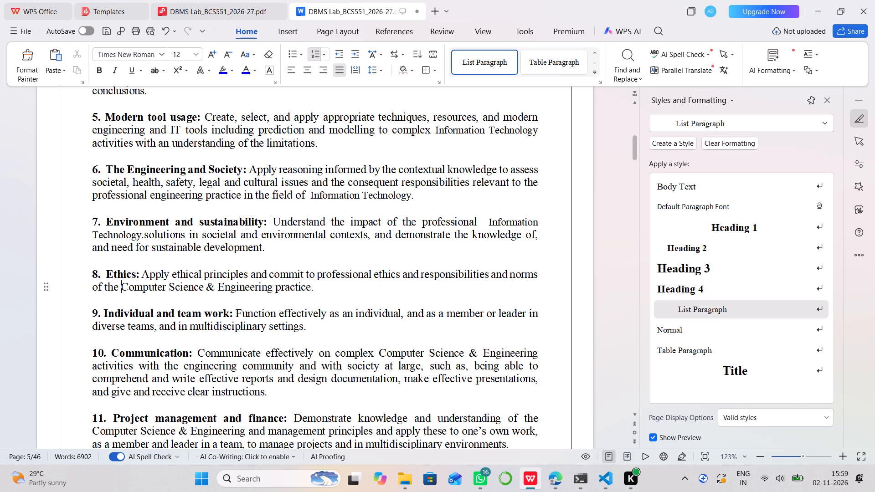
pyautogui.press('Insert')
pyautogui.press('Insert')
pyautogui.press('Delete')
pyautogui.press('Delete')
pyautogui.press('Delete')
pyautogui.press('Delete')
pyautogui.press('Delete')
pyautogui.press('Delete')
pyautogui.press('Delete')
pyautogui.press('Delete')
pyautogui.press('Delete')
pyautogui.press('Delete')
pyautogui.press('Delete')
pyautogui.press('Delete')
pyautogui.press('Delete')
pyautogui.press('Delete')
pyautogui.press('Delete')
pyautogui.press('Delete')
pyautogui.press('Delete')
pyautogui.press('Delete')
pyautogui.press('Delete')
pyautogui.press('Delete')
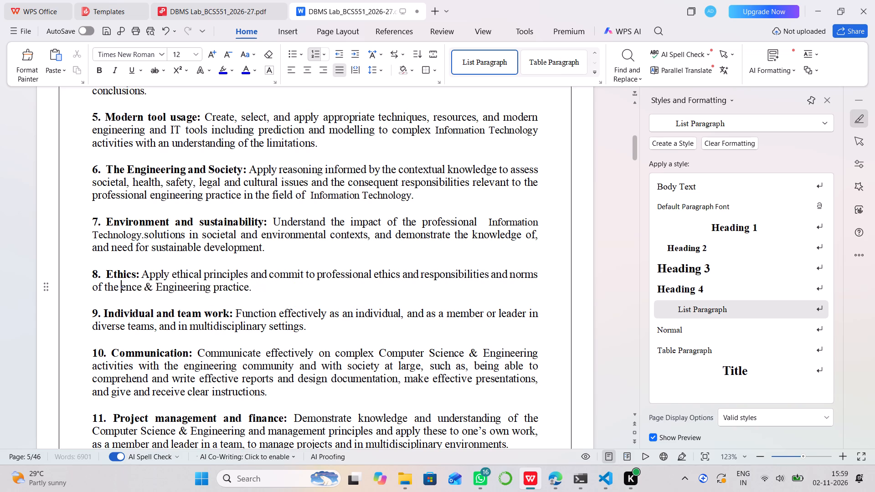
pyautogui.press('Delete')
pyautogui.press('Delete')
pyautogui.press('Delete')
pyautogui.press('Delete')
pyautogui.press('Delete')
pyautogui.press('Delete')
pyautogui.press('Delete')
pyautogui.press('Delete')
pyautogui.press('Delete')
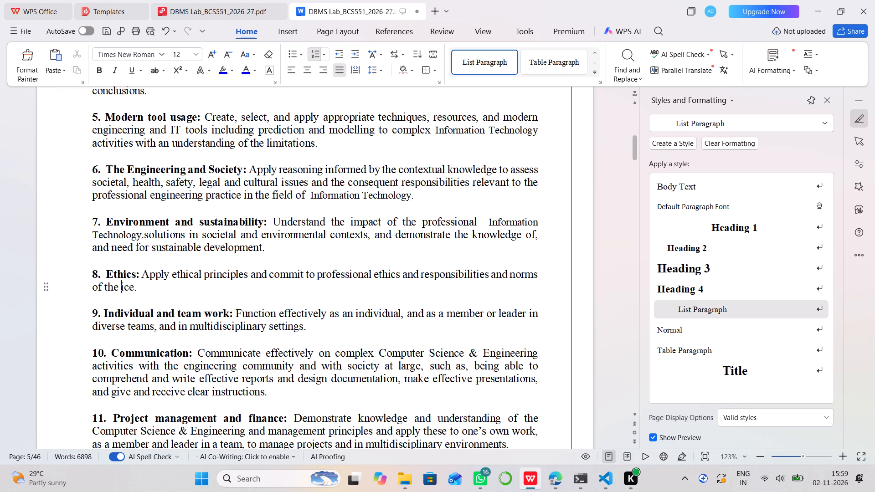
pyautogui.press('Delete')
pyautogui.press('Delete')
pyautogui.press('Delete')
pyautogui.hotkey('ctrl', 'v')
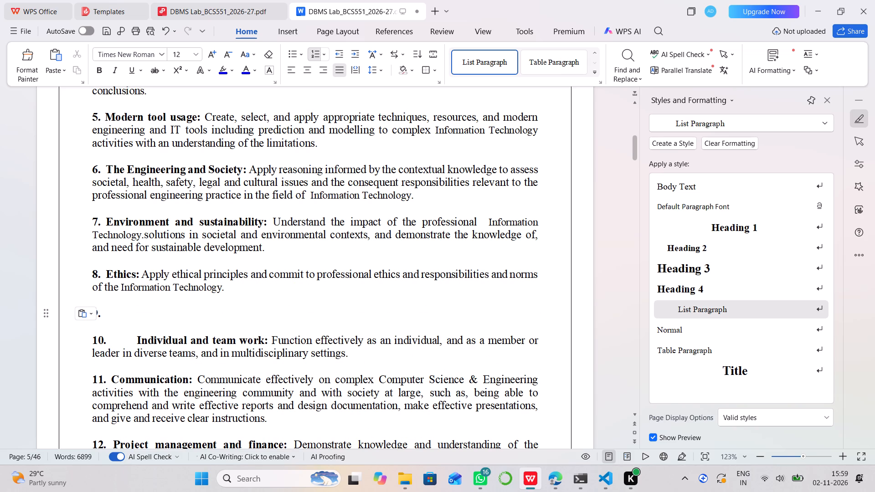
pyautogui.press('BackSpace')
pyautogui.press('BackSpace')
pyautogui.press('BackSpace')
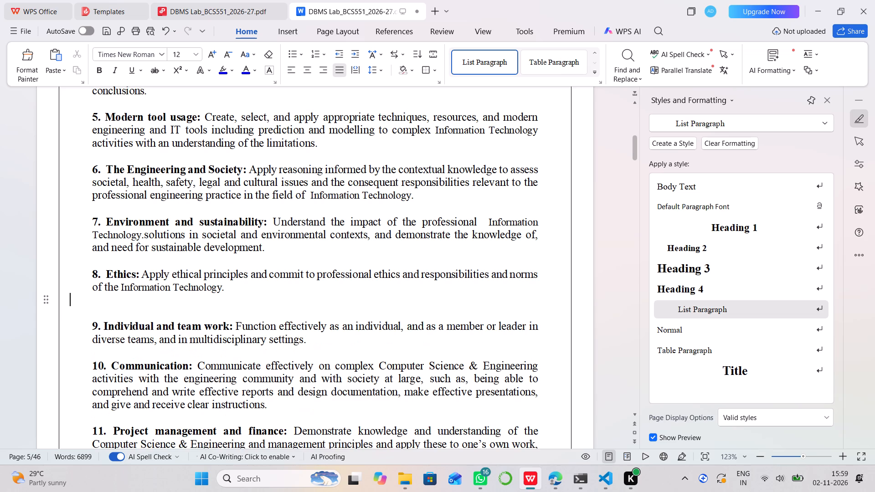
pyautogui.press('BackSpace')
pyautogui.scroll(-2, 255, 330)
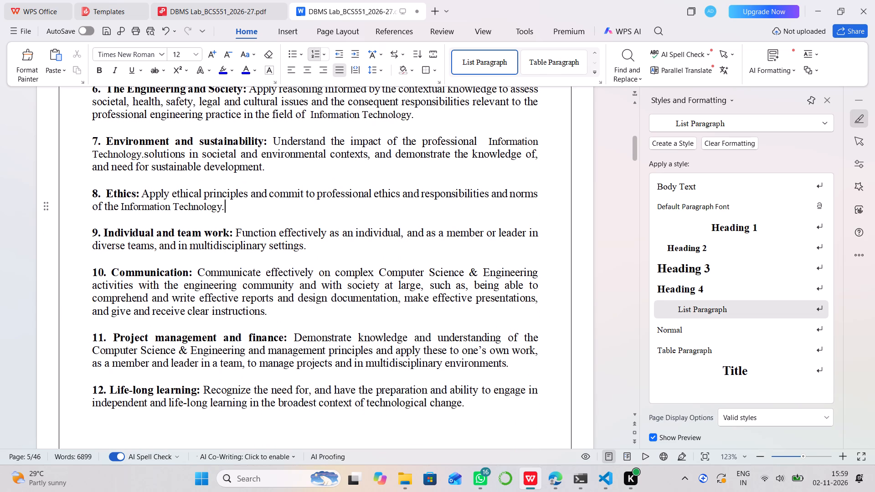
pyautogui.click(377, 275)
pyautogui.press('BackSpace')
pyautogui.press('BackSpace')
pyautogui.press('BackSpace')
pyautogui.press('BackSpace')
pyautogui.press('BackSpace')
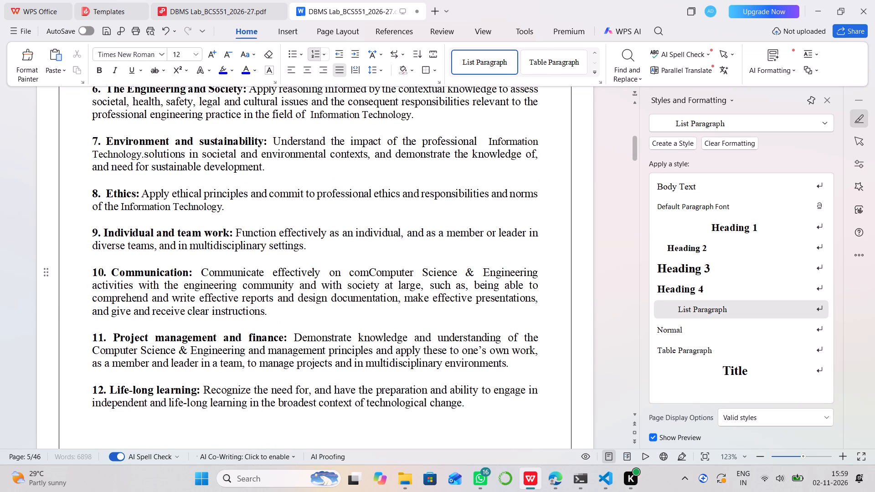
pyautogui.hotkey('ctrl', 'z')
# Replace "Computer Science & Engineering" in the Communication outcome with the copied "Information Technology." and rejoin the split paragraph.
pyautogui.press('Insert')
pyautogui.press('Delete')
pyautogui.press('Delete')
pyautogui.press('Delete')
pyautogui.press('Delete')
pyautogui.press('Delete')
pyautogui.press('Delete')
pyautogui.press('Delete')
pyautogui.press('Delete')
pyautogui.press('Delete')
pyautogui.press('Delete')
pyautogui.press('Delete')
pyautogui.press('Delete')
pyautogui.press('Delete')
pyautogui.press('Delete')
pyautogui.press('Delete')
pyautogui.press('Delete')
pyautogui.press('Delete')
pyautogui.press('Delete')
pyautogui.press('Delete')
pyautogui.press('Delete')
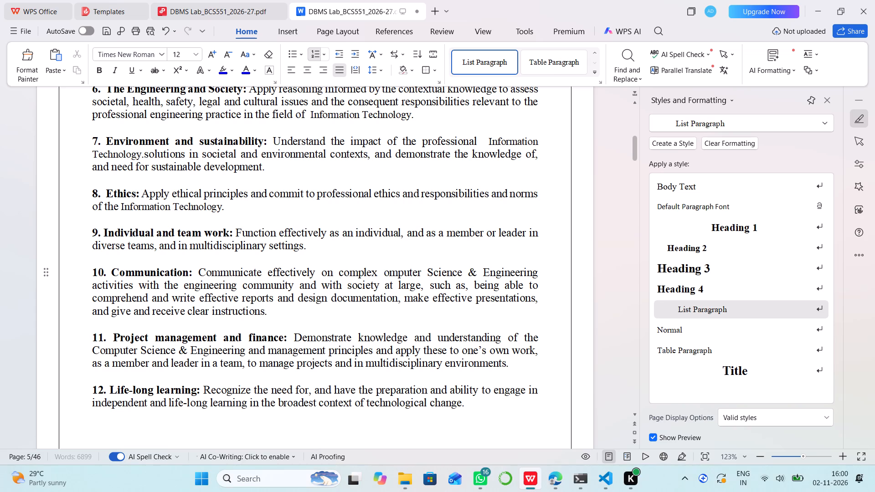
pyautogui.press('Delete')
pyautogui.press('Delete')
pyautogui.press('Delete')
pyautogui.press('Delete')
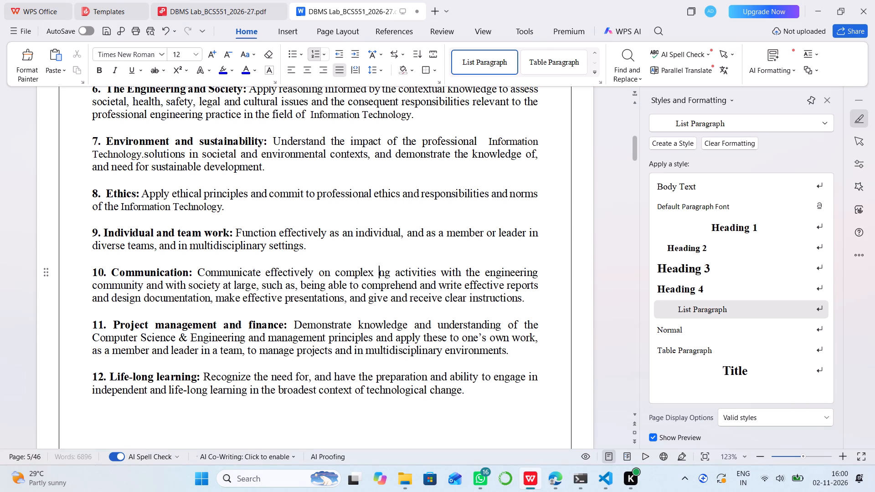
pyautogui.press('Delete')
pyautogui.press('Delete')
pyautogui.hotkey('ctrl', 'c')
pyautogui.hotkey('ctrl', 'v')
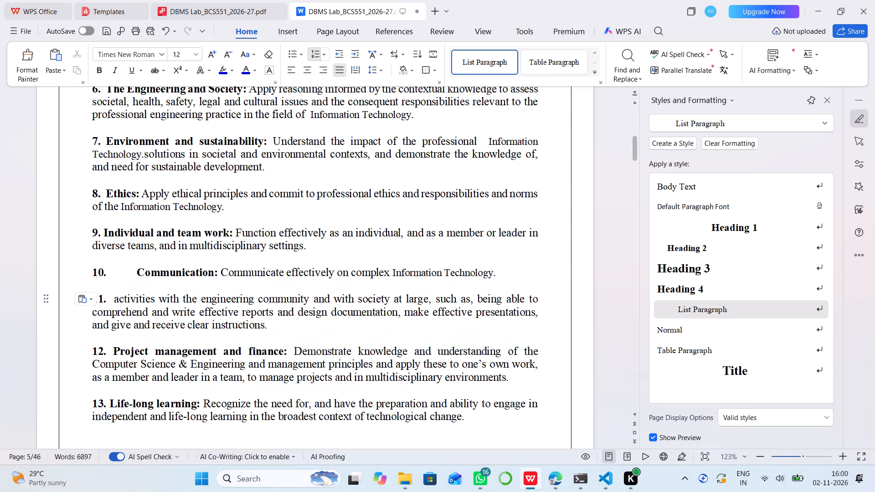
pyautogui.press('BackSpace')
pyautogui.press('BackSpace')
pyautogui.press('BackSpace')
pyautogui.press('BackSpace')
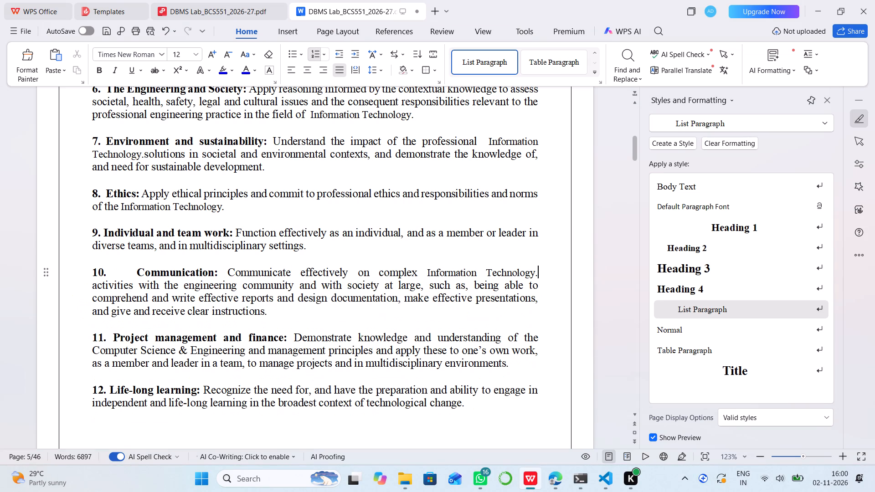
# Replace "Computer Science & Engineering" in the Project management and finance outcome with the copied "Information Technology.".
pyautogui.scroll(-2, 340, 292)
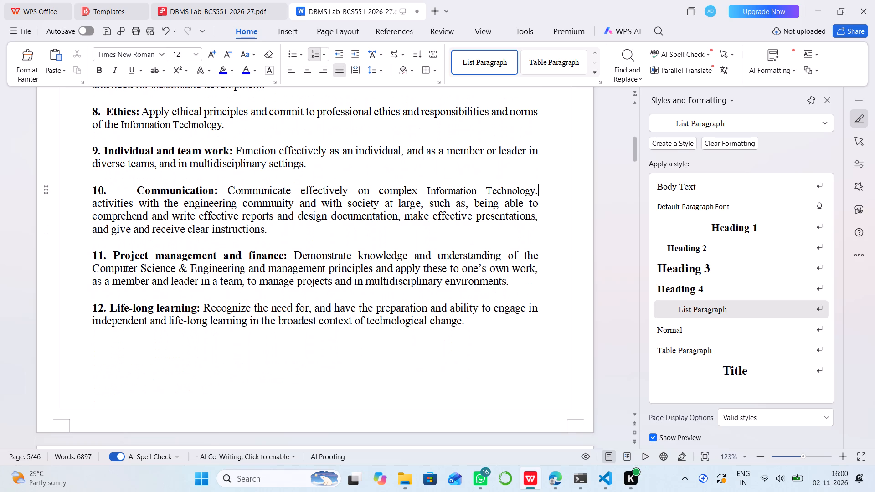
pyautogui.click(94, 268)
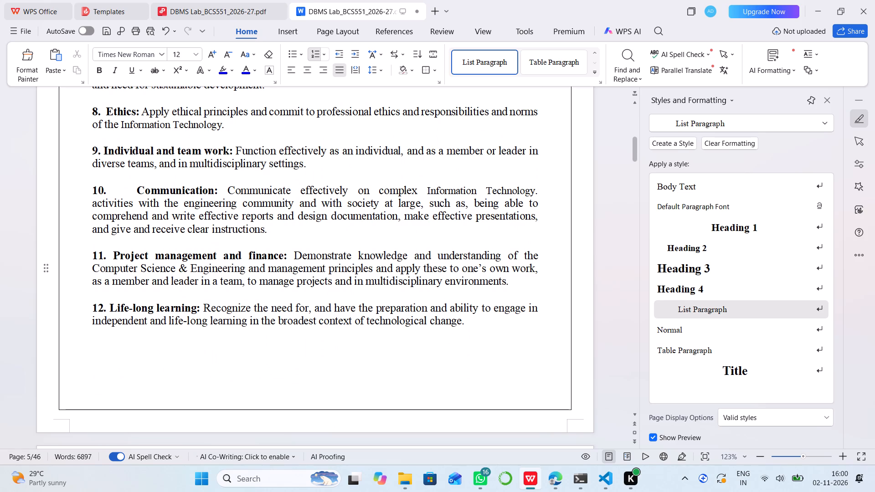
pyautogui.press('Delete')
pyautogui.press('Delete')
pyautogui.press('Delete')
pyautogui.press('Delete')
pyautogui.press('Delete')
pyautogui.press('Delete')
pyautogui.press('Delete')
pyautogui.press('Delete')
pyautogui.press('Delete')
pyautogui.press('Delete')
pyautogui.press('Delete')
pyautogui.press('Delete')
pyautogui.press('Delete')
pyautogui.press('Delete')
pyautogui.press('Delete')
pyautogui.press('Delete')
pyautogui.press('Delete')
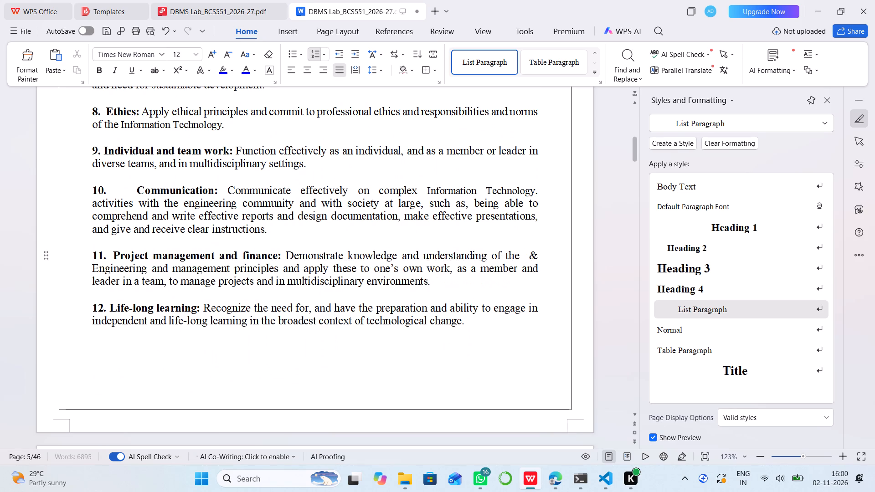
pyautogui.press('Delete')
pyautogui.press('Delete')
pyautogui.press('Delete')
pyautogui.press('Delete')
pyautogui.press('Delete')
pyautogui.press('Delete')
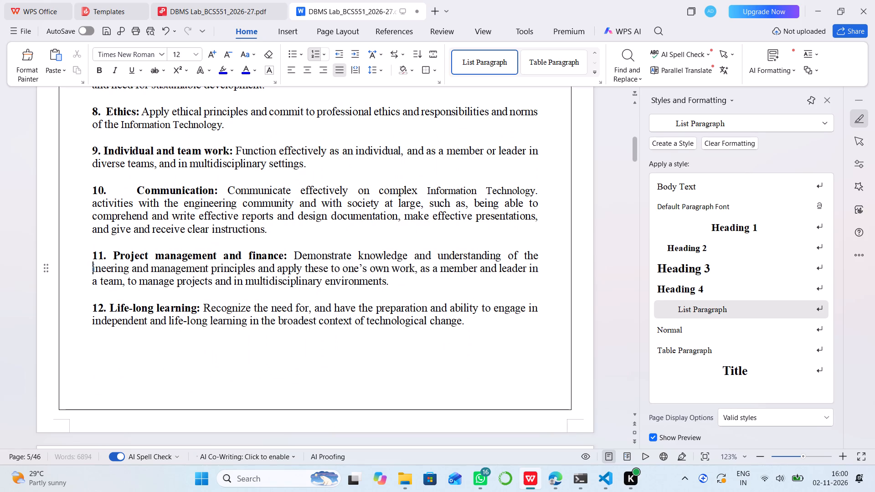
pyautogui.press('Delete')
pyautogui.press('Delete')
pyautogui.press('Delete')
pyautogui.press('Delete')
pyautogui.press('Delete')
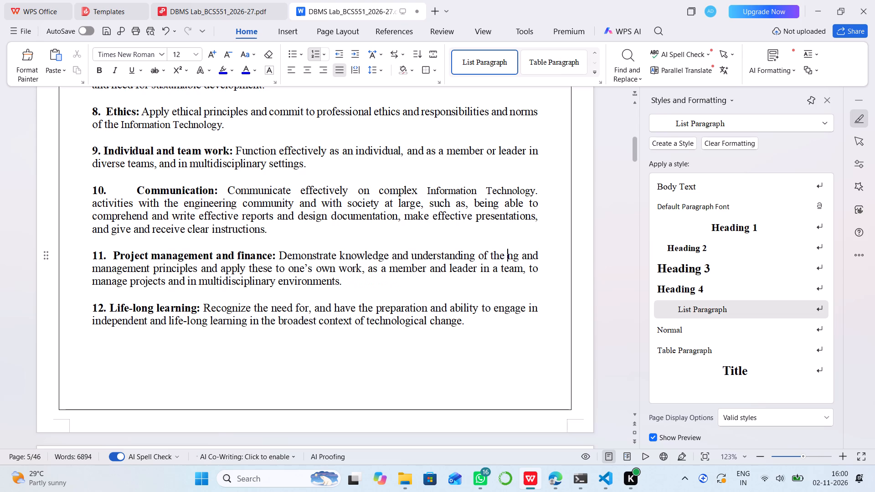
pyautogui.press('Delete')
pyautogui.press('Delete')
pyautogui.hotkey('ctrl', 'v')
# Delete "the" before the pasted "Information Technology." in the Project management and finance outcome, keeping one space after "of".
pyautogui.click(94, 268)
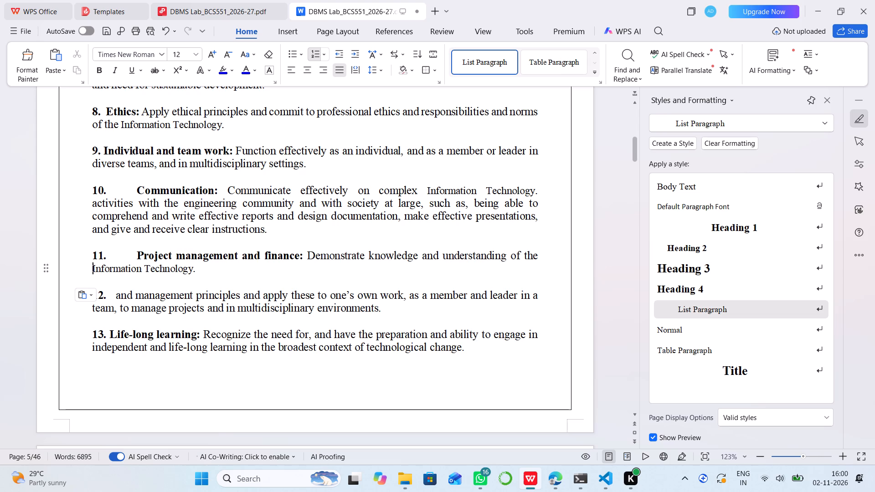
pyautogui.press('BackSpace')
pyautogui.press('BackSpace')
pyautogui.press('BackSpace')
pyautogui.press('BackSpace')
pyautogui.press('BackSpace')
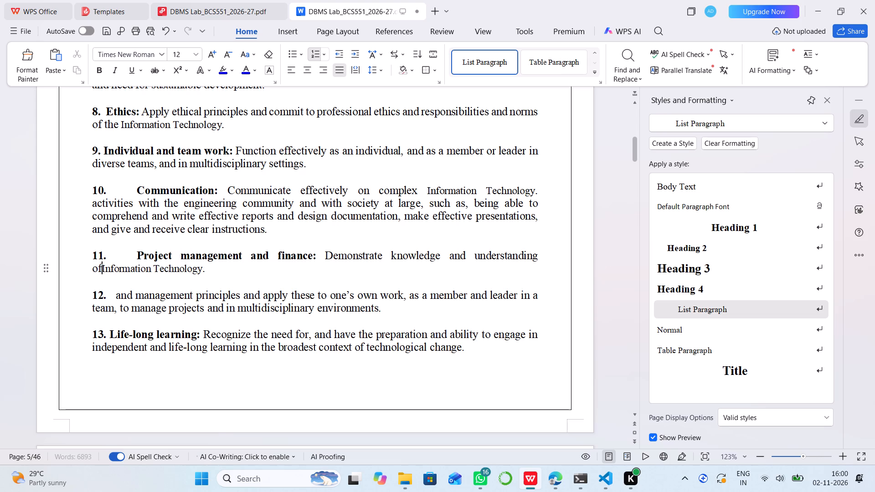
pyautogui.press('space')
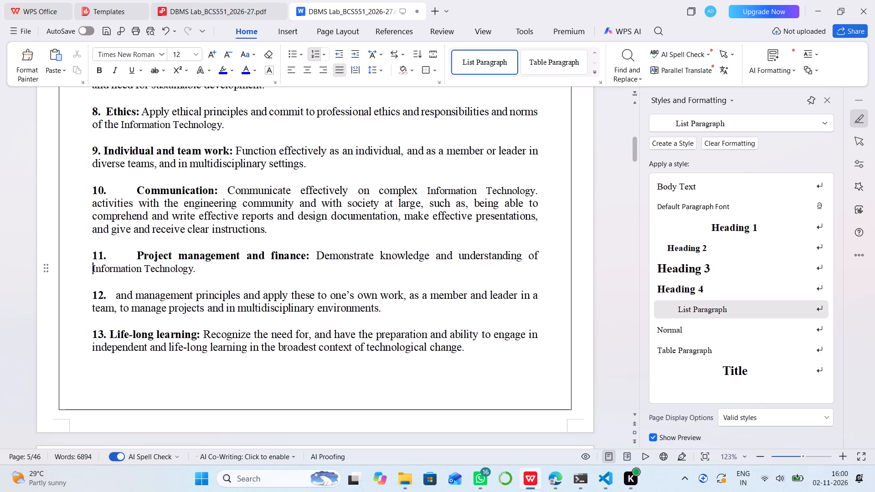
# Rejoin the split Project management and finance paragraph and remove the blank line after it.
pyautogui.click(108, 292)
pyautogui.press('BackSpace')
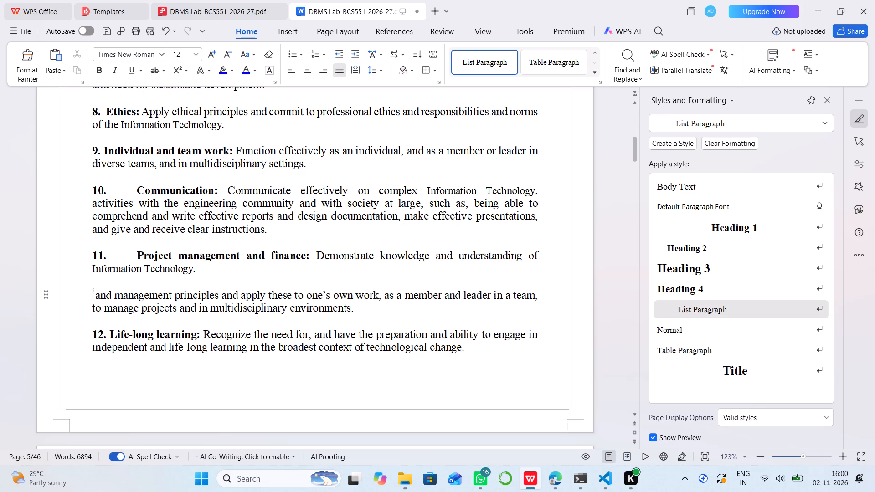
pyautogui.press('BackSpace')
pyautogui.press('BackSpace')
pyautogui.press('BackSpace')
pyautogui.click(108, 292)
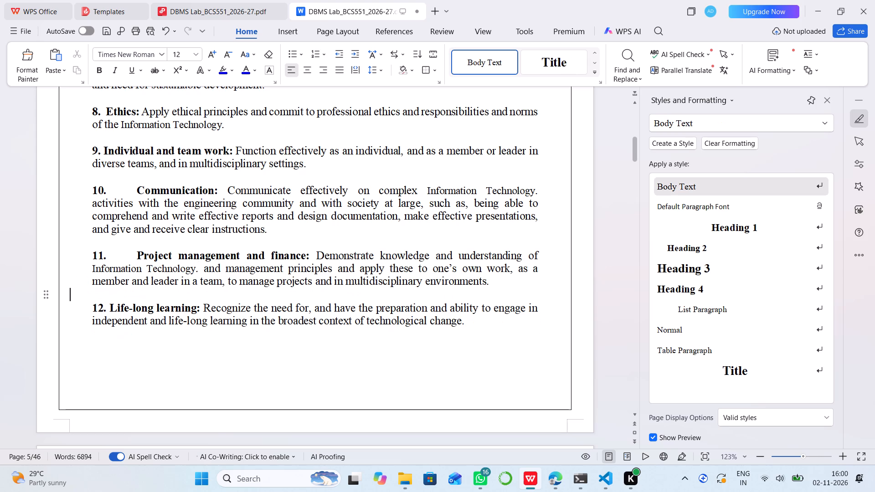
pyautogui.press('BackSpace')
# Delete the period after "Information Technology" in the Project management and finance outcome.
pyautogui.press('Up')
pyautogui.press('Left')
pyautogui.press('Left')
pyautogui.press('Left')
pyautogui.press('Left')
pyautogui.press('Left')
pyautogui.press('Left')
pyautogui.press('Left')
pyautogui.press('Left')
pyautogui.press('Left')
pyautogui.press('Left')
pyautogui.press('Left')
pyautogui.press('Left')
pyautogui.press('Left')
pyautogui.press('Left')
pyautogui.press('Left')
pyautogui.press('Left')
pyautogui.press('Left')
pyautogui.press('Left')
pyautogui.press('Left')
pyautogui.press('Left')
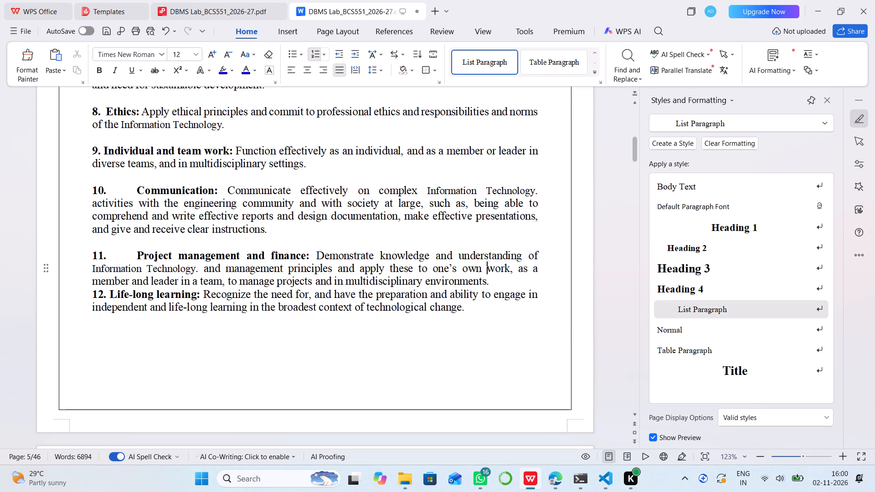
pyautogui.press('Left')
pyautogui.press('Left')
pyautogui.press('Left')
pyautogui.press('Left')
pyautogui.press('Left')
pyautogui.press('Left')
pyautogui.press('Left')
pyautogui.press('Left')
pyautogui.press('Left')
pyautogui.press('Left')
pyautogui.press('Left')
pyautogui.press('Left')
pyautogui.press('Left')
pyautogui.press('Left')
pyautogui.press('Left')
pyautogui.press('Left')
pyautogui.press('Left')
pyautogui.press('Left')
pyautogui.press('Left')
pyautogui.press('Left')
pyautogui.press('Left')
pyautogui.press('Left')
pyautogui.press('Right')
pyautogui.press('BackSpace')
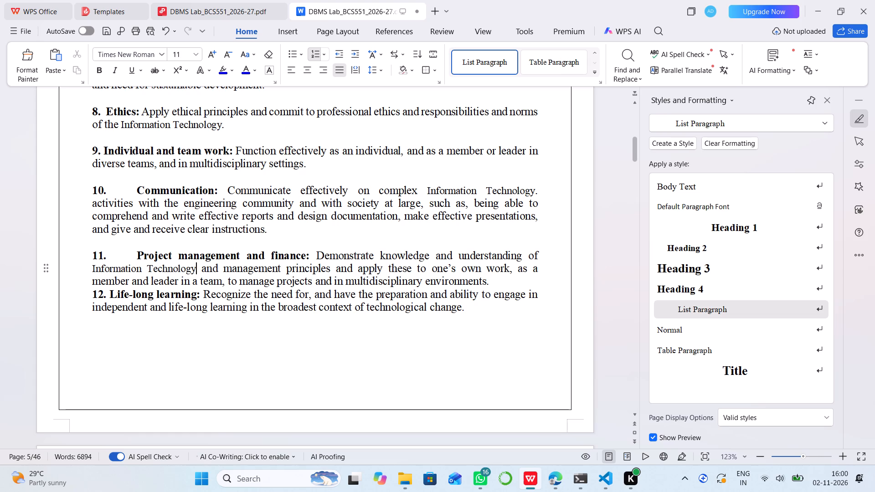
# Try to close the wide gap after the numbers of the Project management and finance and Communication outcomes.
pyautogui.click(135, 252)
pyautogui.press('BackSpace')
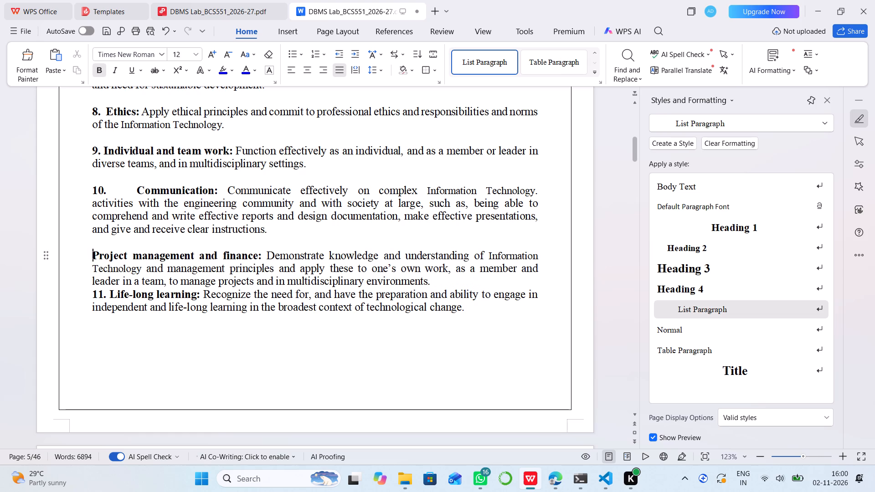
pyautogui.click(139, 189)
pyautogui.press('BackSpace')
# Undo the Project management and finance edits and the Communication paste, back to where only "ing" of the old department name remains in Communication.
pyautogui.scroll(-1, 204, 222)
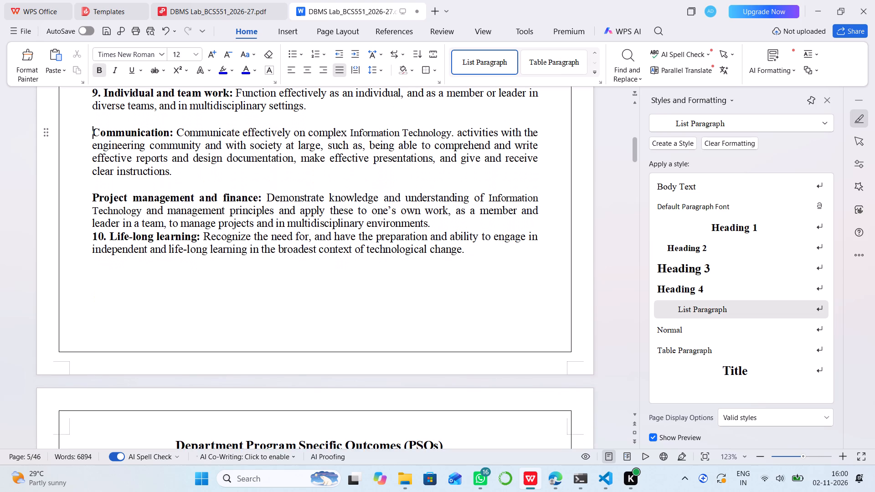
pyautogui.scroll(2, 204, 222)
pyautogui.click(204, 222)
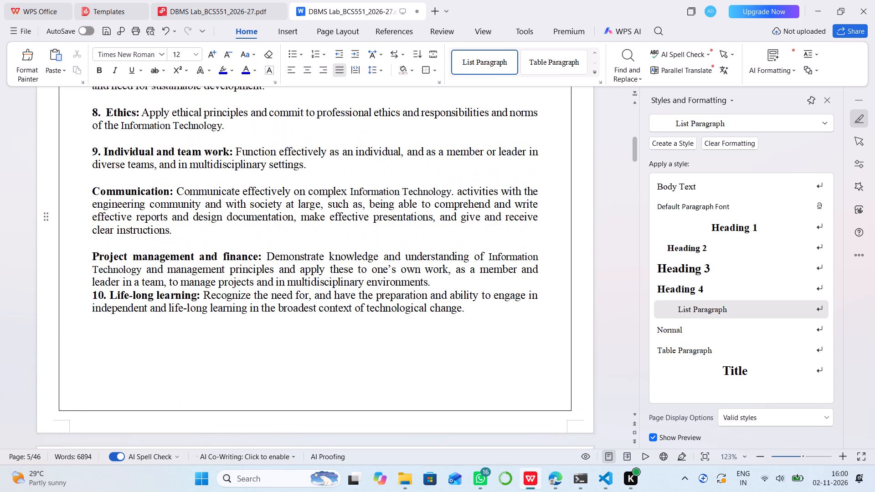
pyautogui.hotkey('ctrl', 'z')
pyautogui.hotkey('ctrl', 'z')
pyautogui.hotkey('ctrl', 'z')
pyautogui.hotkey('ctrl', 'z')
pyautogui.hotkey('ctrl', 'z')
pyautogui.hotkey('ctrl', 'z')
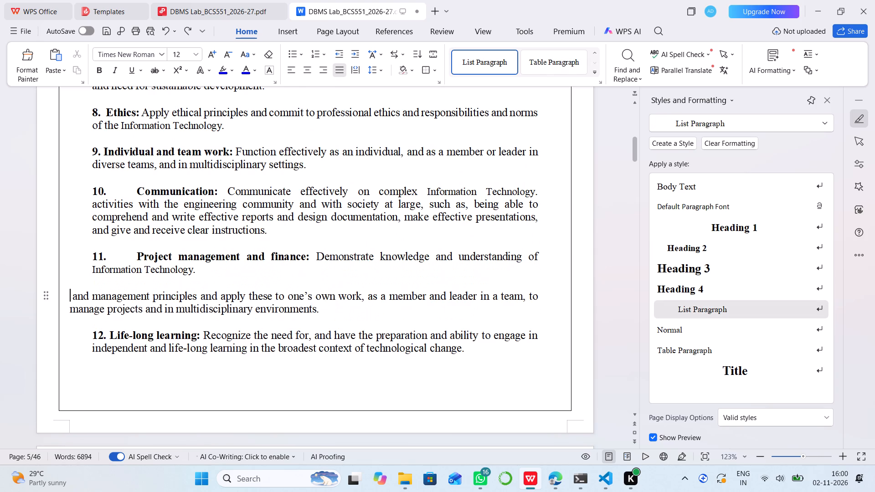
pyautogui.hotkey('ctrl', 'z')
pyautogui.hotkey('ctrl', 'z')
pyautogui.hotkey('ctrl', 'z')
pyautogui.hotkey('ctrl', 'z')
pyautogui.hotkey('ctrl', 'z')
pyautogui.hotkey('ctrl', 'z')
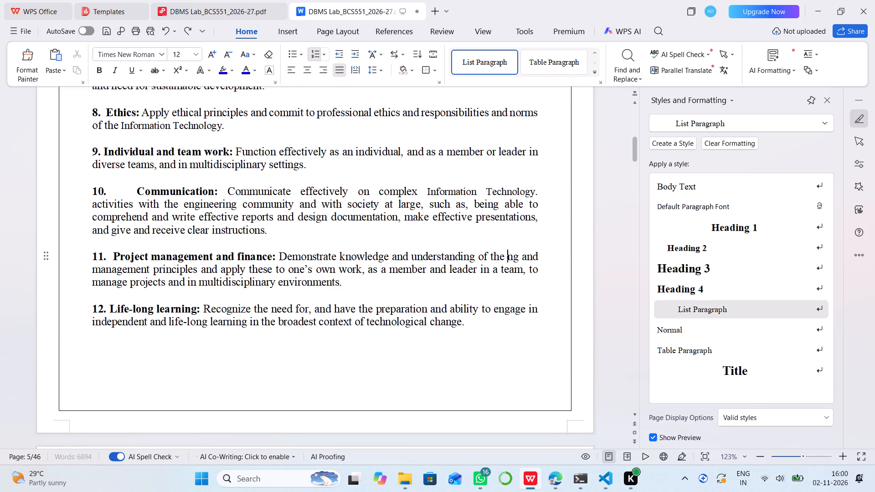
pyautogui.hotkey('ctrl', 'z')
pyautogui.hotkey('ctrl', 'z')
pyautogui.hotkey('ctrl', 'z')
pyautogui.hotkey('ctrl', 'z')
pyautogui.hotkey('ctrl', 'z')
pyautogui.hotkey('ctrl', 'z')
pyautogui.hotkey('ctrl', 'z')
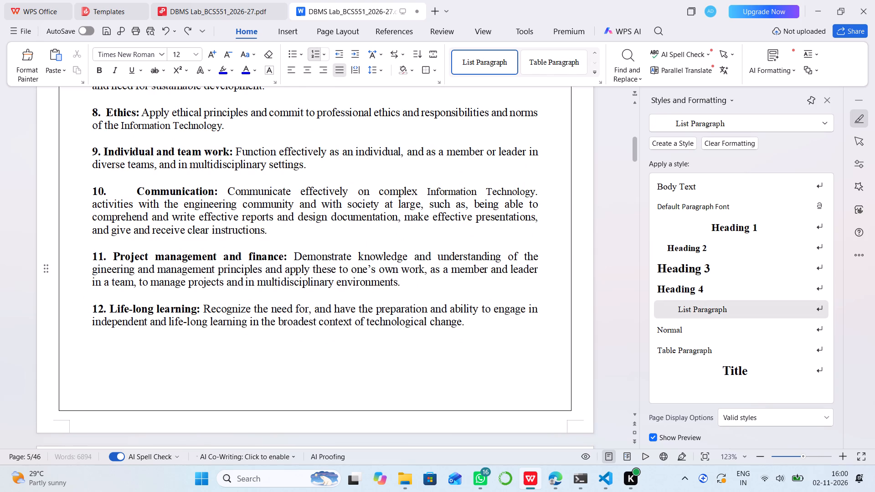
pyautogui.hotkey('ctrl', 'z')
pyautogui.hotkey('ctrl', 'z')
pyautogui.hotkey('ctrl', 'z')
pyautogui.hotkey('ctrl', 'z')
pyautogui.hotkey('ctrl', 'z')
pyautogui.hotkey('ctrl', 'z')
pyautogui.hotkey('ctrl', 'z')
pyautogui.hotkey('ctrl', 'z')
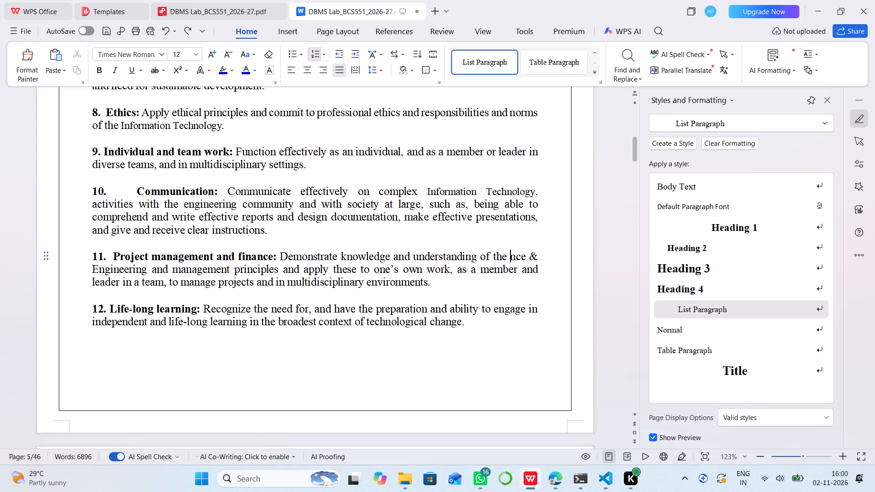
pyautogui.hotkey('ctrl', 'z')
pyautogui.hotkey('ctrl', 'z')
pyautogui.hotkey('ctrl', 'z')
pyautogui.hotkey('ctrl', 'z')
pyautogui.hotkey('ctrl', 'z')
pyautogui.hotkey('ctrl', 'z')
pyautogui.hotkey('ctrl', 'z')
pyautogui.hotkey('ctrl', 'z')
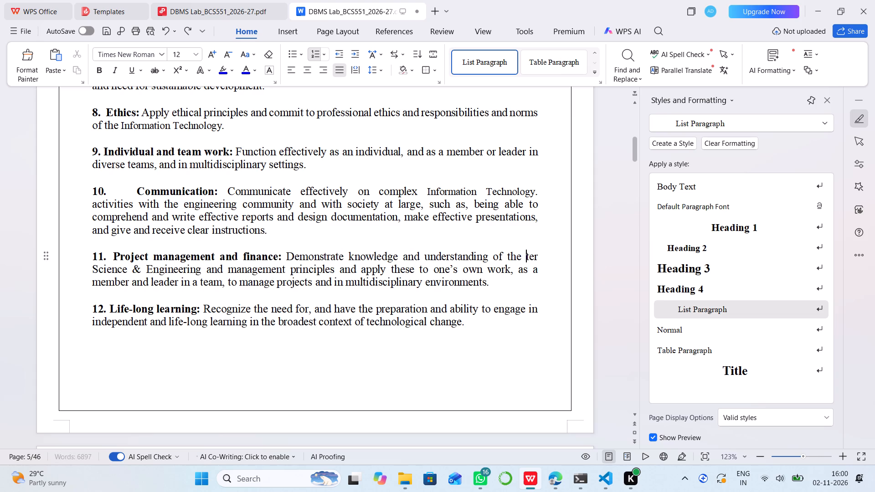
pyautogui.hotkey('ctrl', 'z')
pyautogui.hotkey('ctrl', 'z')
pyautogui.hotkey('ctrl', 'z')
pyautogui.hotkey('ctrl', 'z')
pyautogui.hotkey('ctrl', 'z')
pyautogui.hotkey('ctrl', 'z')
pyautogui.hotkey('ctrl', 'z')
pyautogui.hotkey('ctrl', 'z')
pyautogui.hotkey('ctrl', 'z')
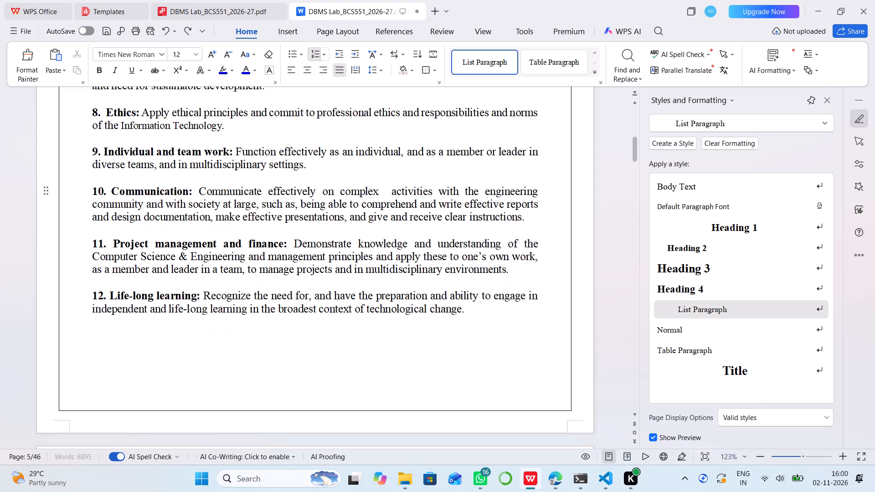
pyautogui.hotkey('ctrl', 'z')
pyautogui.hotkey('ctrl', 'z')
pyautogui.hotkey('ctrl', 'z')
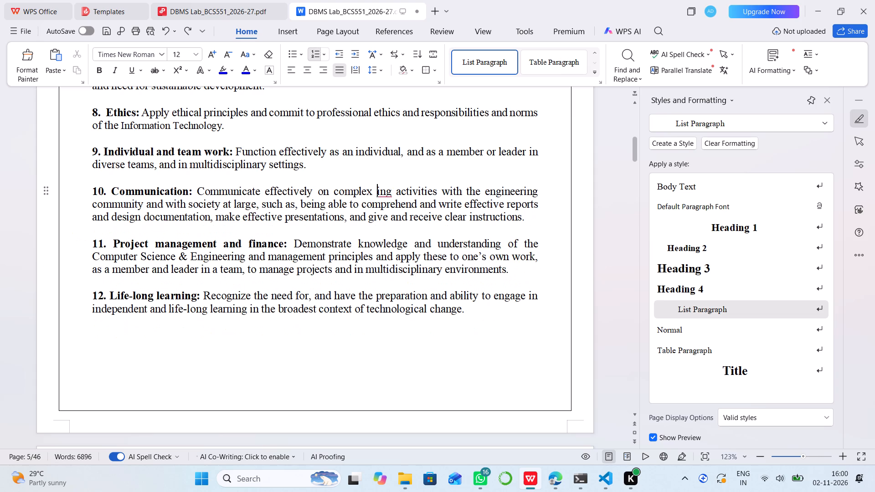
# Delete the leftover "ing" and the extra space before "activities" in the Communication outcome.
pyautogui.press('Right')
pyautogui.press('Right')
pyautogui.press('Right')
pyautogui.press('BackSpace')
pyautogui.press('BackSpace')
pyautogui.press('BackSpace')
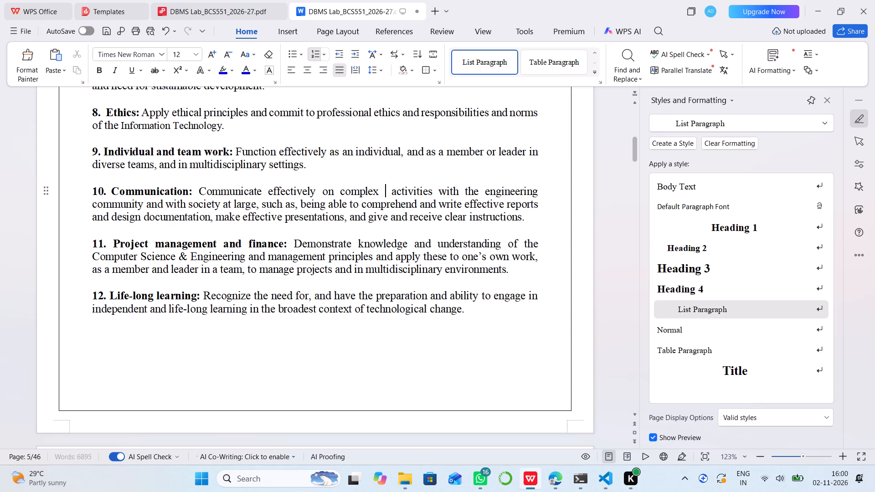
pyautogui.press('BackSpace')
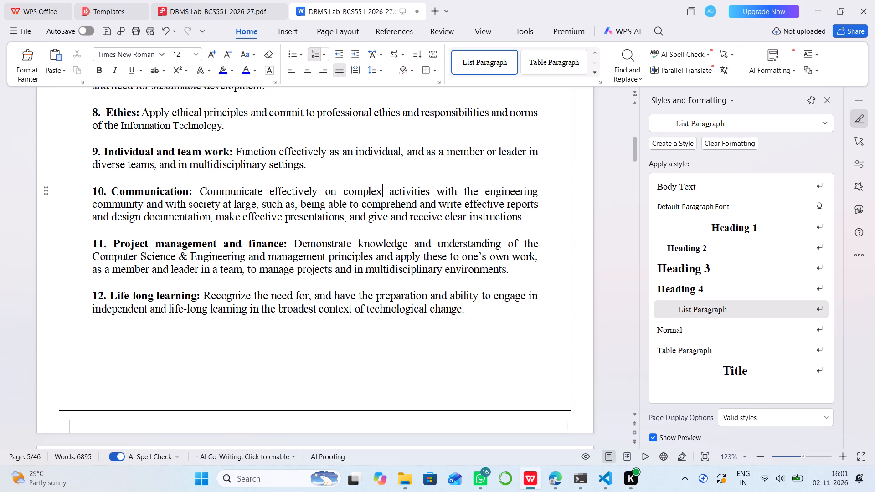
# Remove "Computer Science & Engineering and" from the Project management and finance outcome, keeping "management principles" intact.
pyautogui.click(93, 252)
pyautogui.press('Delete')
pyautogui.press('Delete')
pyautogui.press('Delete')
pyautogui.press('Delete')
pyautogui.press('Delete')
pyautogui.press('Delete')
pyautogui.press('Delete')
pyautogui.press('Delete')
pyautogui.press('Delete')
pyautogui.press('Delete')
pyautogui.press('Delete')
pyautogui.press('Delete')
pyautogui.press('Delete')
pyautogui.press('Delete')
pyautogui.press('Delete')
pyautogui.press('Delete')
pyautogui.press('Delete')
pyautogui.press('Delete')
pyautogui.press('Delete')
pyautogui.press('Delete')
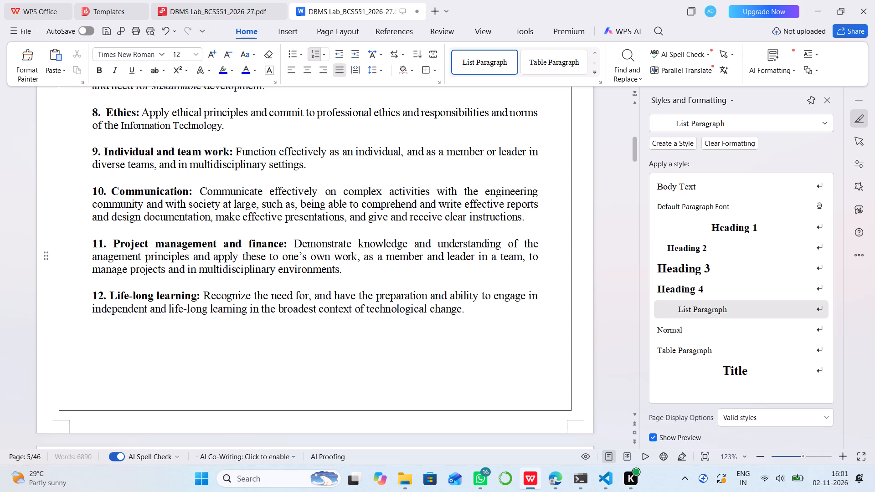
pyautogui.press('m')
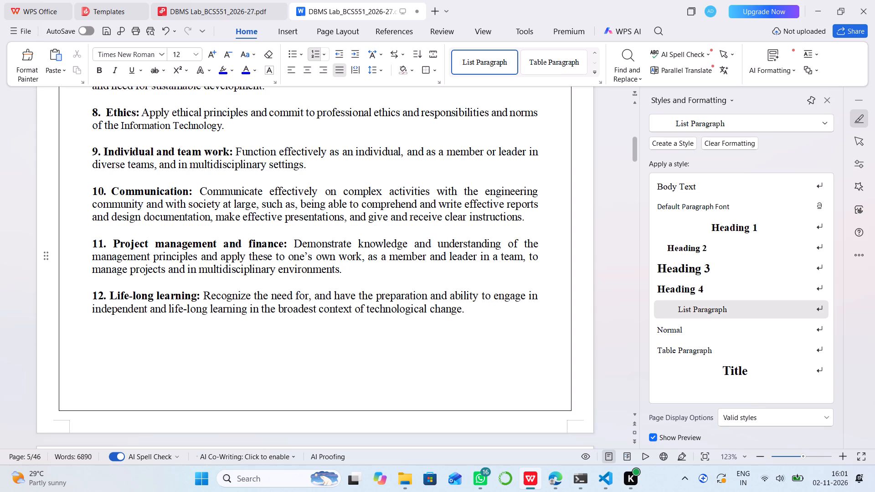
# Check the program specific outcomes, course outcomes and both experiment list tables for remaining content needing edits.
pyautogui.click(363, 283)
pyautogui.scroll(-6, 363, 283)
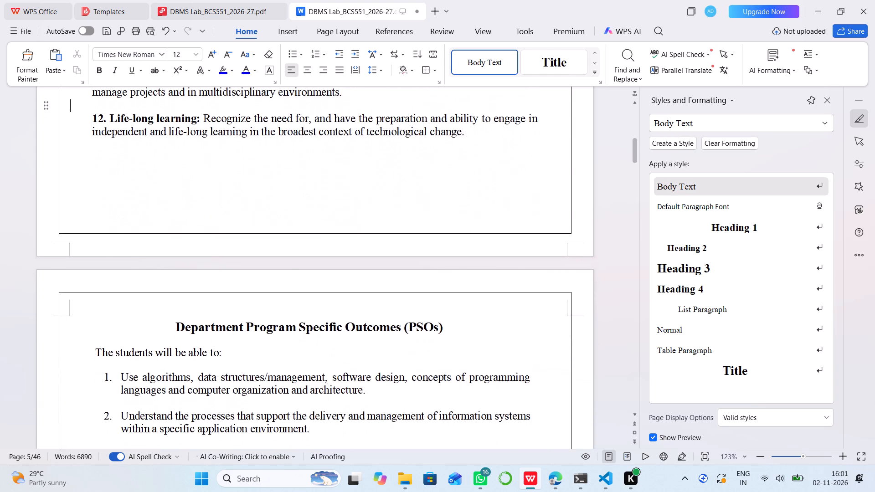
pyautogui.scroll(-1, 363, 283)
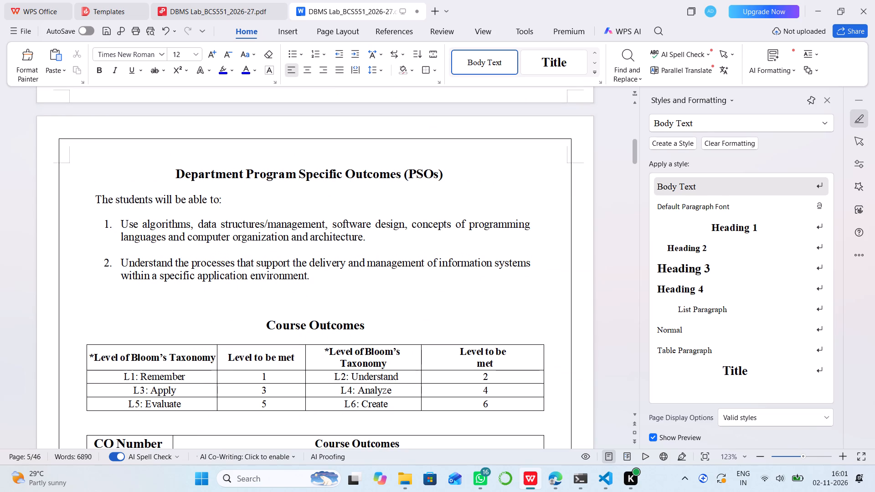
pyautogui.scroll(-6, 363, 283)
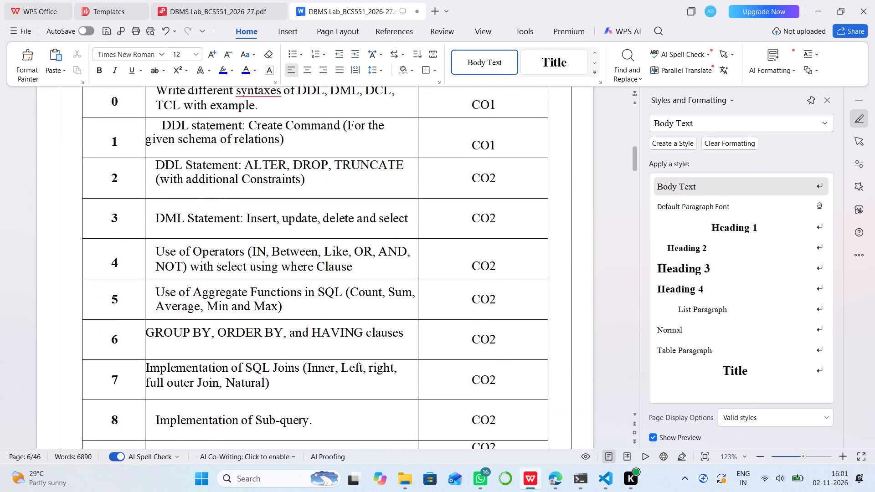
pyautogui.scroll(-1, 363, 283)
pyautogui.scroll(5, 363, 283)
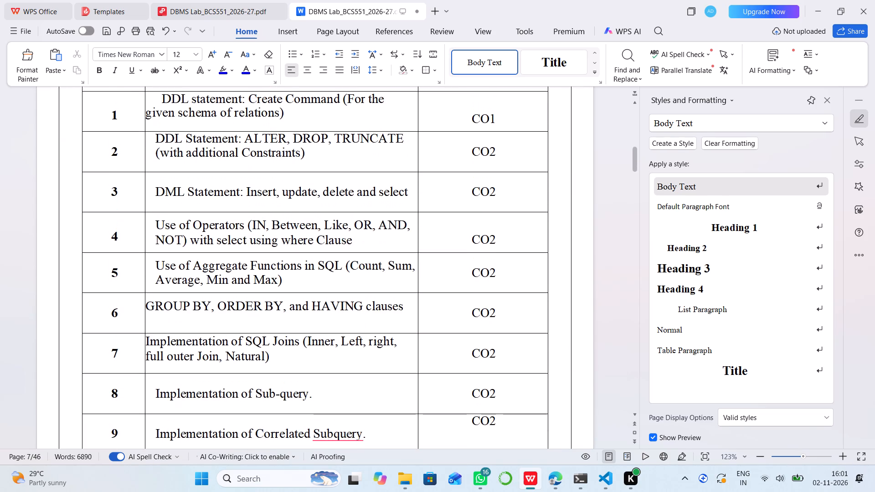
pyautogui.scroll(2, 363, 283)
pyautogui.scroll(-2, 363, 283)
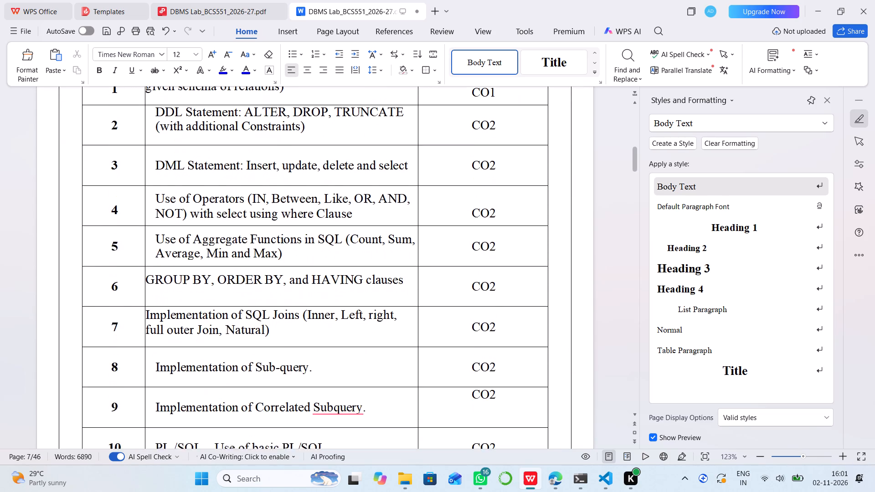
pyautogui.scroll(-5, 363, 283)
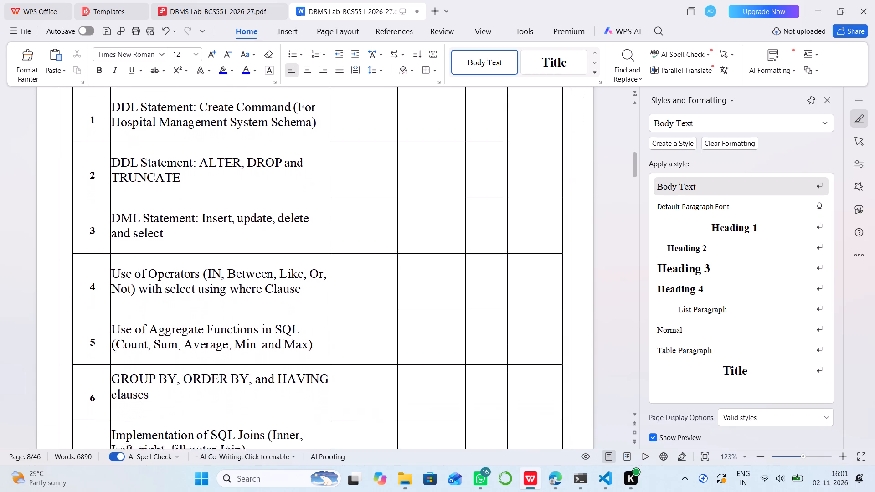
pyautogui.scroll(-6, 363, 283)
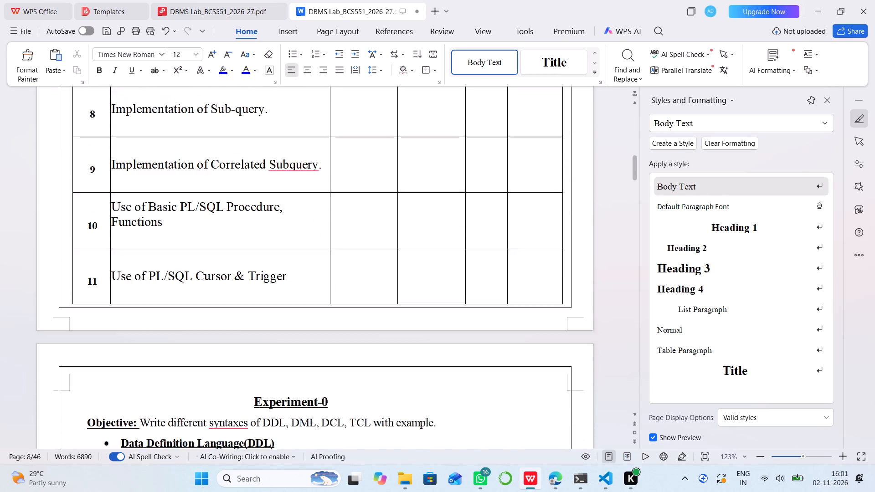
# Review the Experiment-0 pages on DDL, DML, DCL and TCL commands for conversion or layout problems.
pyautogui.scroll(-5, 363, 283)
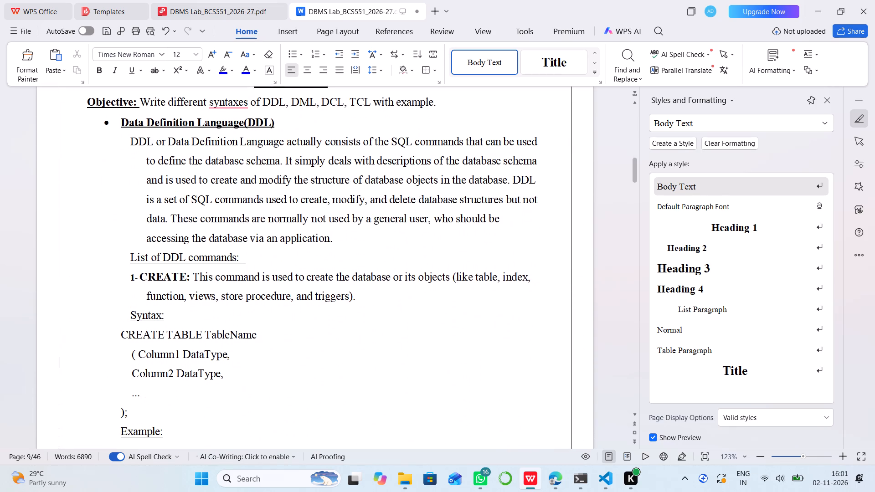
pyautogui.scroll(-1, 363, 283)
pyautogui.hscroll(1, 363, 283)
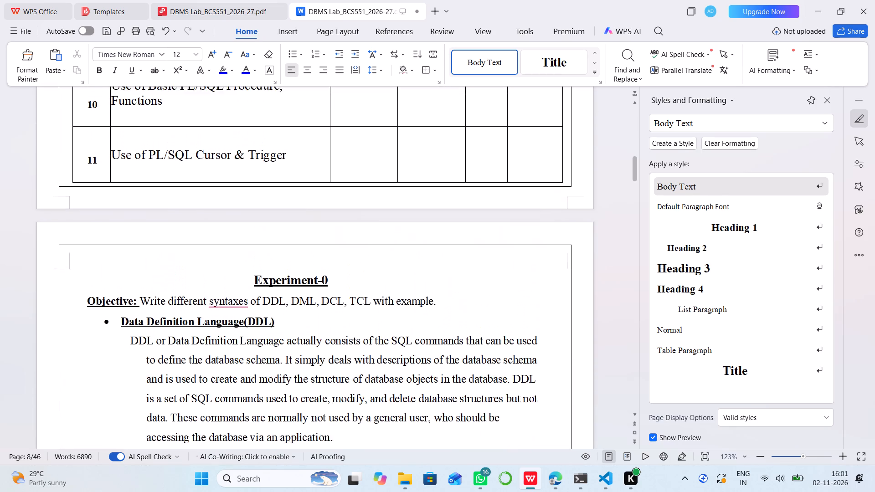
pyautogui.scroll(-6, 363, 283)
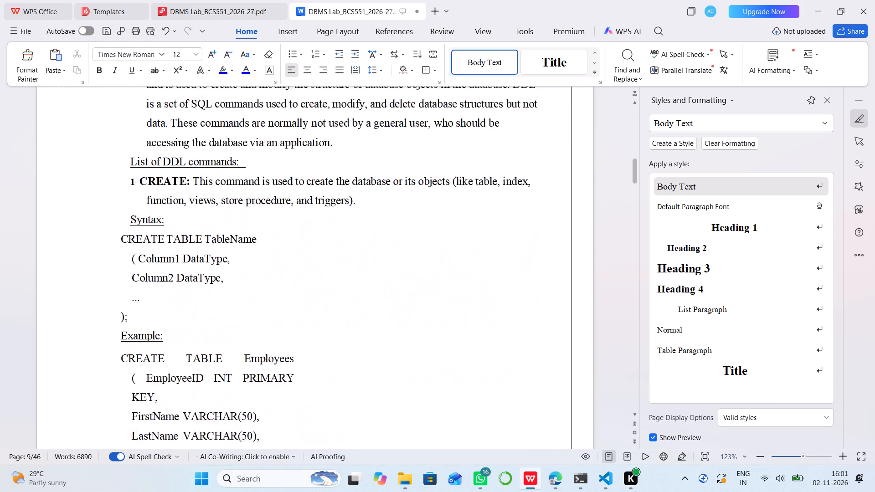
pyautogui.scroll(-7, 363, 283)
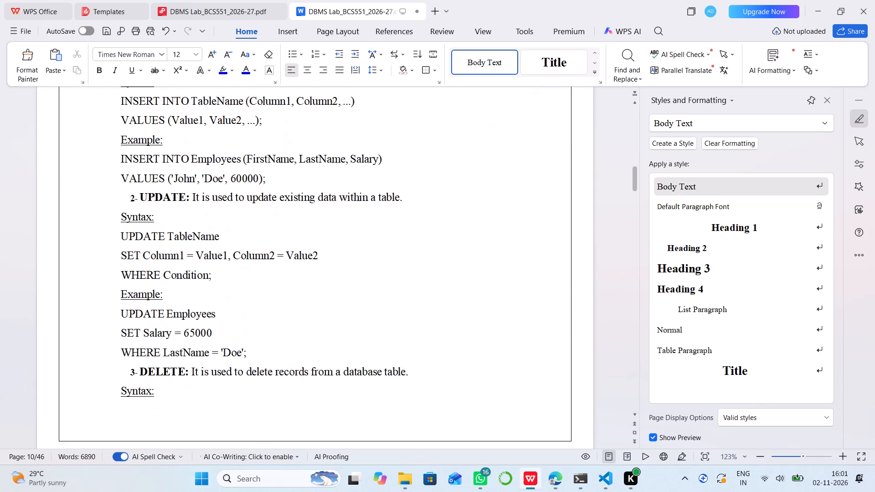
pyautogui.scroll(-4, 363, 283)
pyautogui.scroll(1, 363, 283)
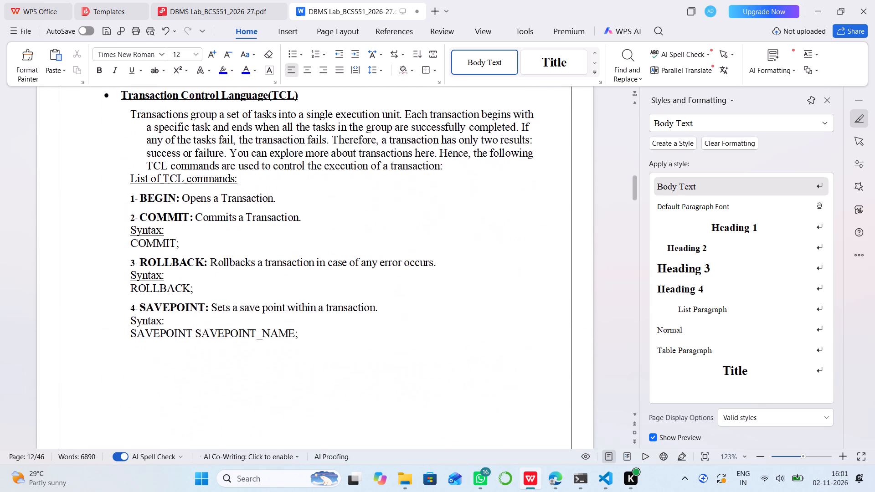
pyautogui.scroll(3, 363, 283)
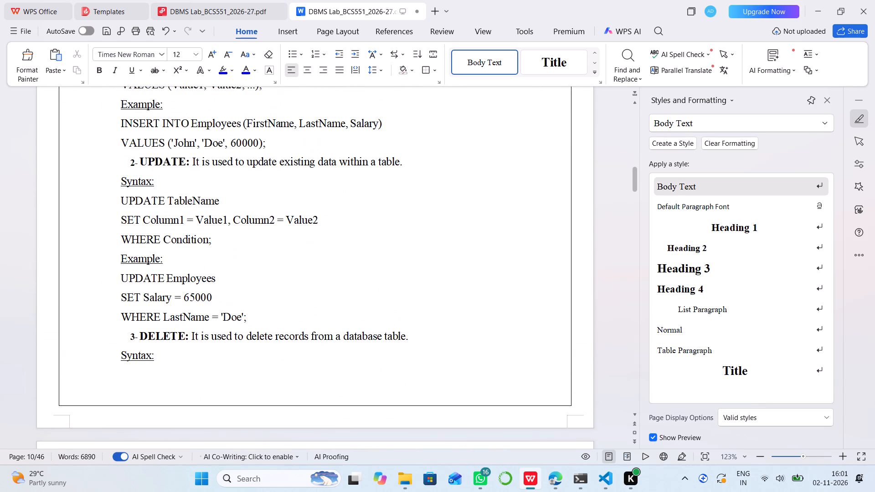
pyautogui.scroll(6, 363, 283)
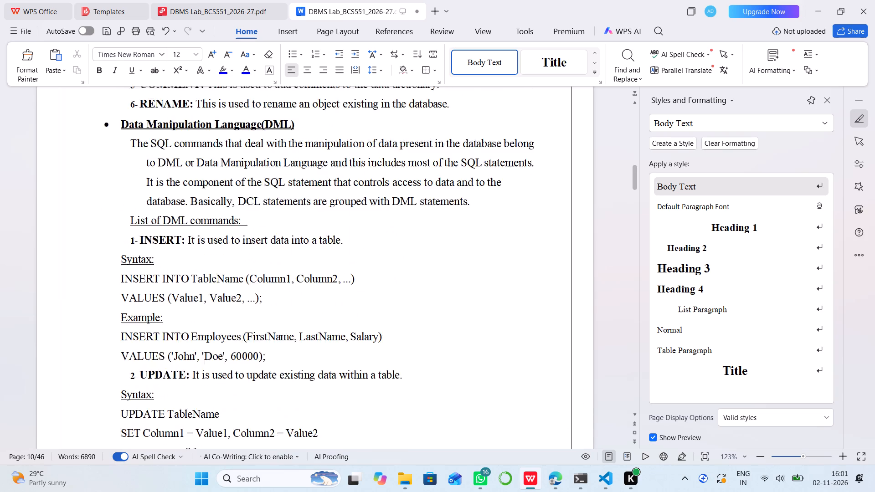
pyautogui.scroll(3, 363, 283)
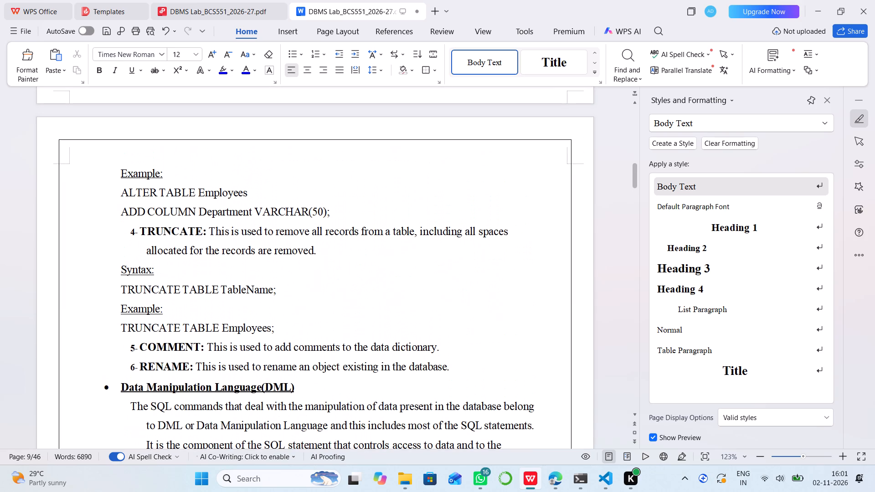
pyautogui.scroll(-9, 363, 283)
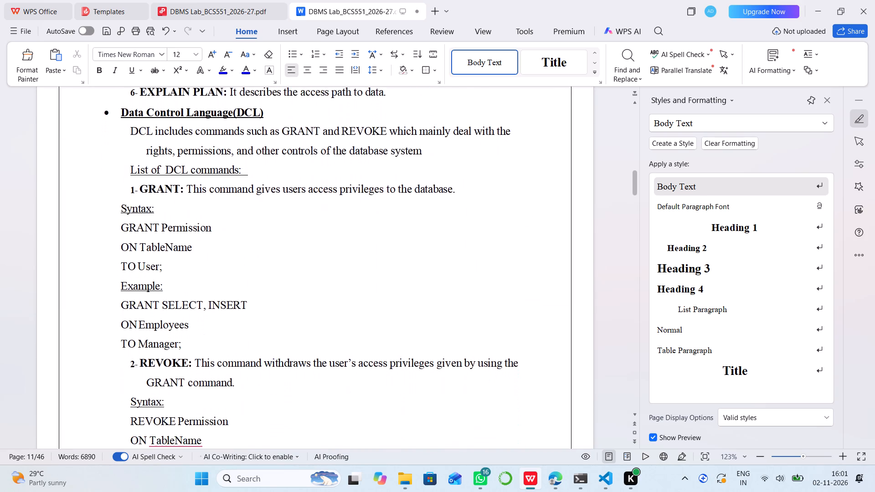
pyautogui.scroll(-9, 363, 283)
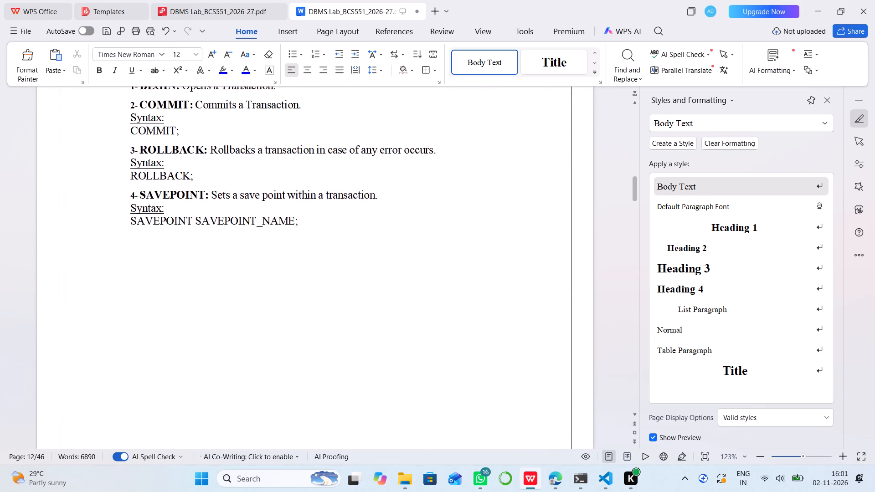
pyautogui.scroll(-6, 363, 283)
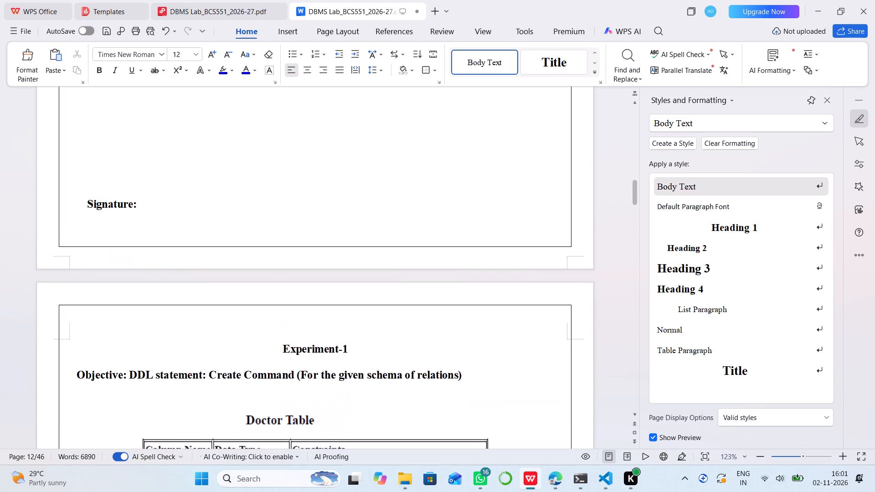
# Review the Experiment-1, Experiment-2 and Experiment-3 pages for content and layout problems.
pyautogui.scroll(-7, 363, 283)
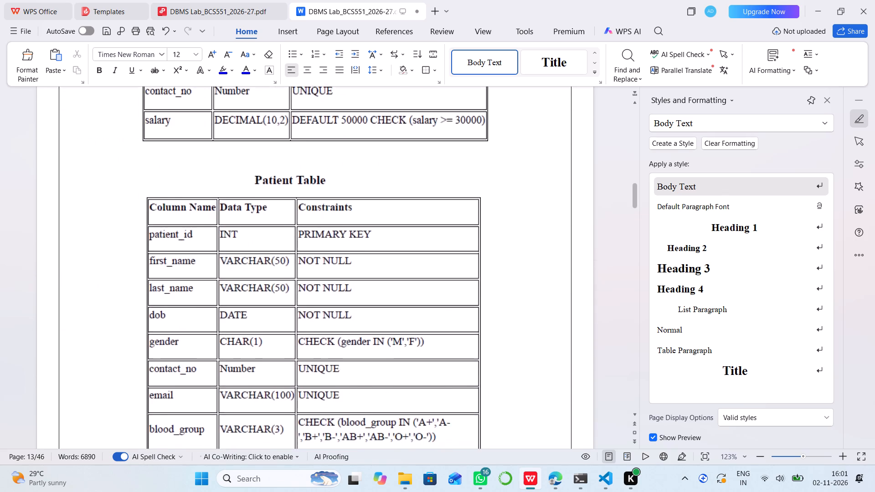
pyautogui.scroll(-6, 363, 283)
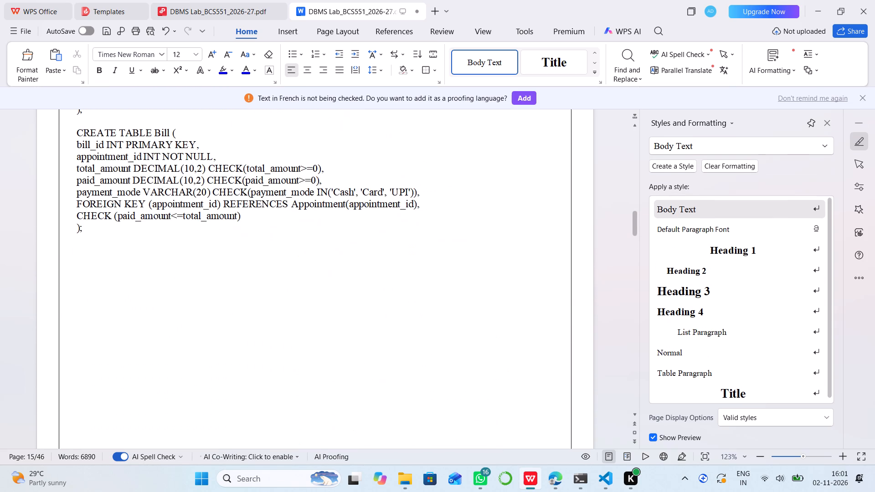
pyautogui.scroll(-4, 363, 283)
pyautogui.scroll(5, 363, 283)
pyautogui.scroll(-6, 363, 283)
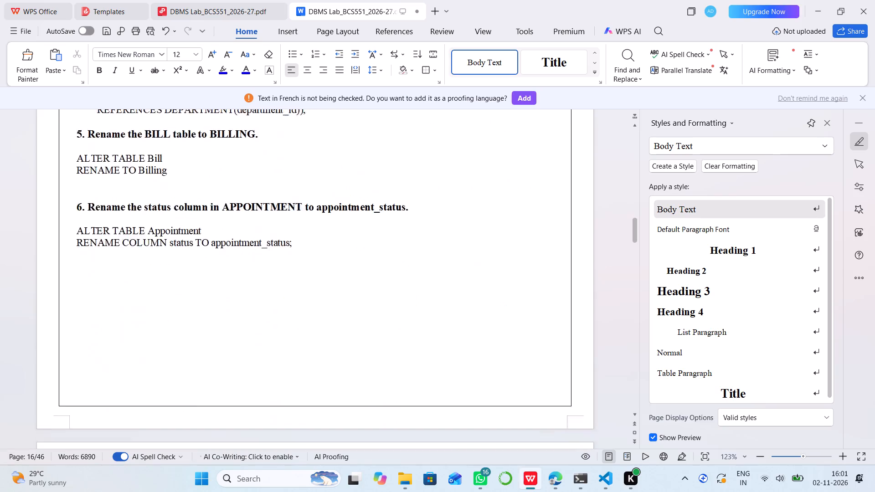
pyautogui.scroll(-4, 363, 283)
pyautogui.scroll(2, 363, 283)
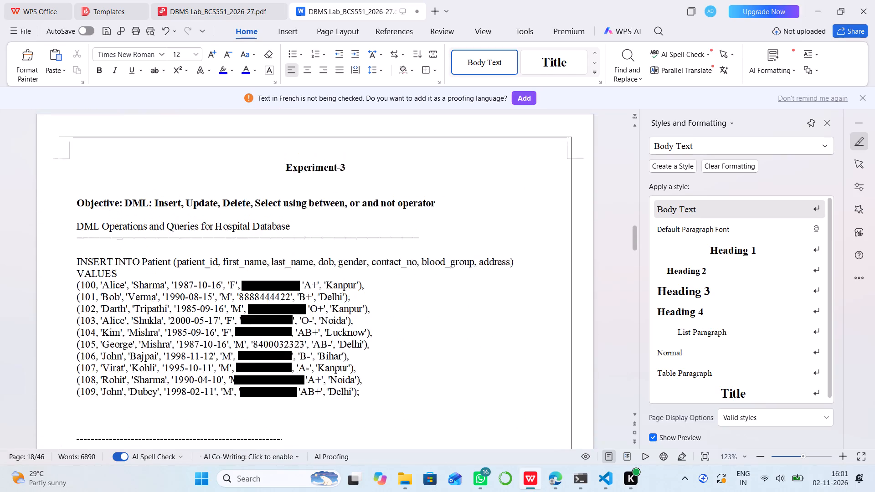
pyautogui.scroll(3, 363, 283)
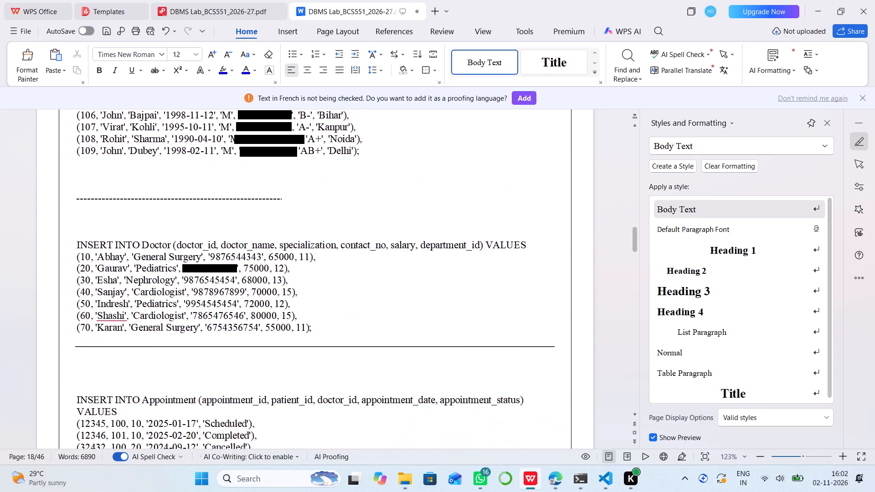
pyautogui.scroll(3, 363, 283)
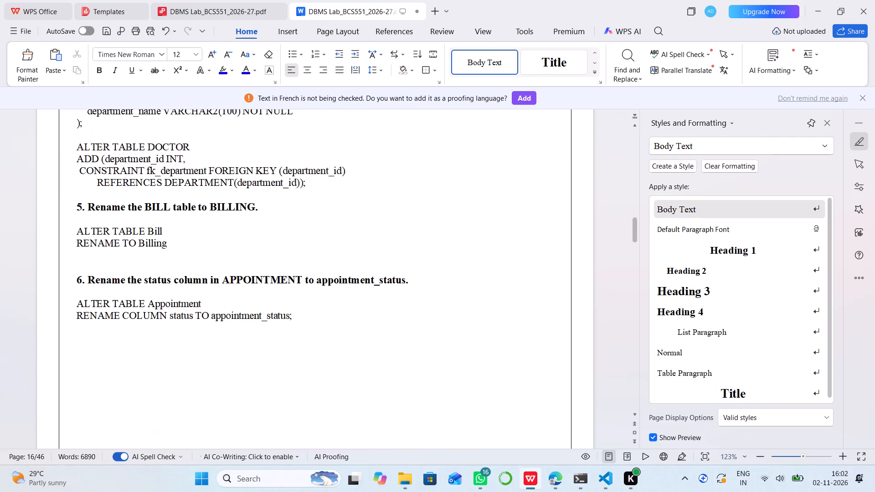
pyautogui.scroll(5, 363, 283)
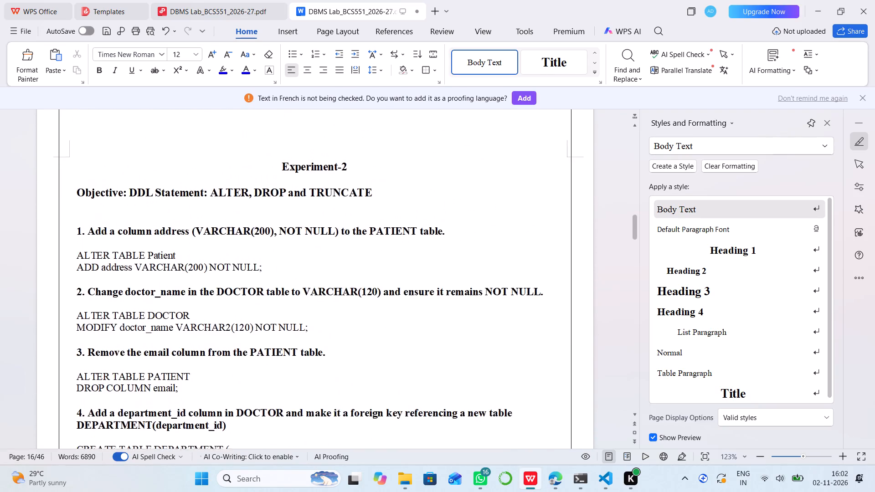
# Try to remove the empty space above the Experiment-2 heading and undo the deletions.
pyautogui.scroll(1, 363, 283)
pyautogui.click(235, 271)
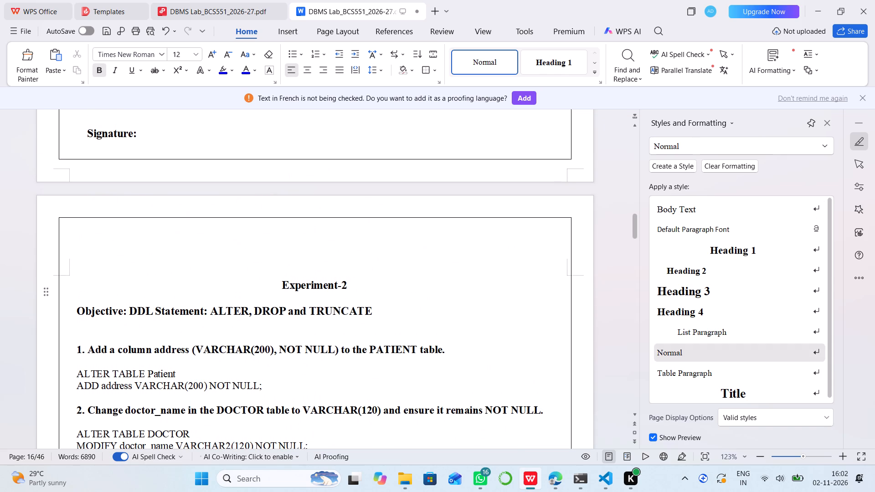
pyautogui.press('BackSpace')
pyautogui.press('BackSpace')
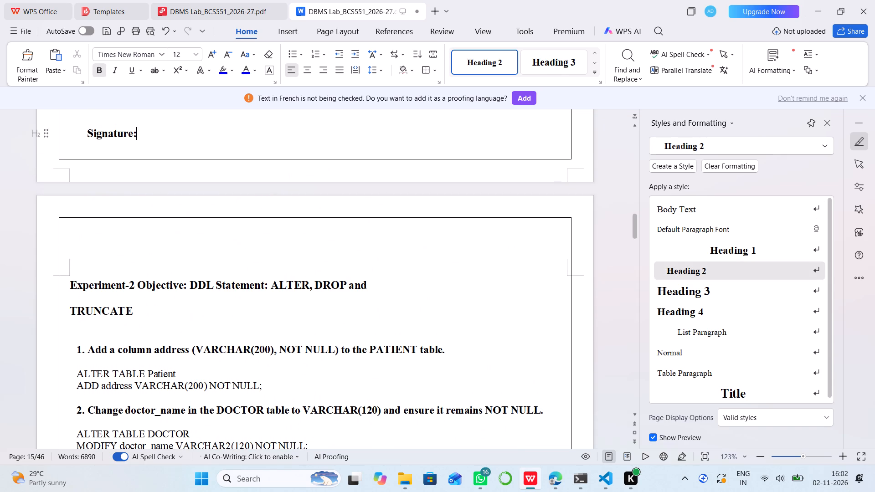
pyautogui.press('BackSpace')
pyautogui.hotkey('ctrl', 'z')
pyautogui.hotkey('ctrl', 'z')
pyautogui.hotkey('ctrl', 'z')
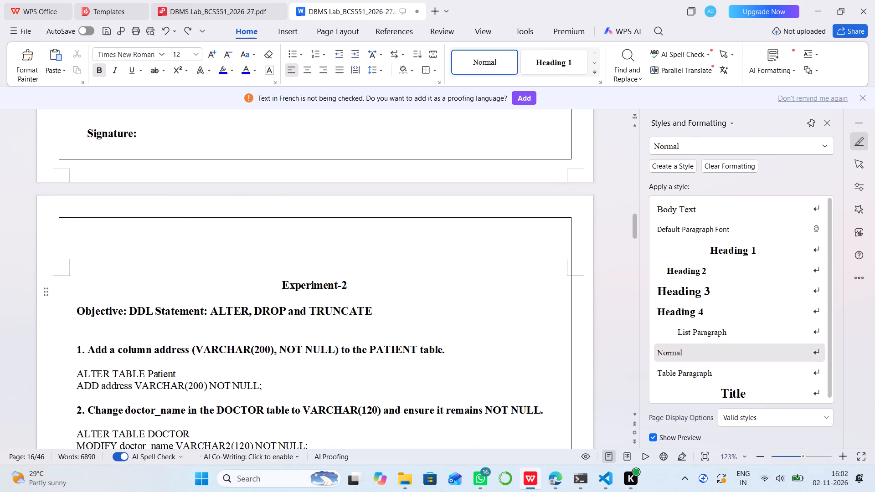
# Review the Experiment-2 pages on ALTER, DROP and TRUNCATE statements for content and layout problems.
pyautogui.click(402, 314)
pyautogui.scroll(-2, 402, 314)
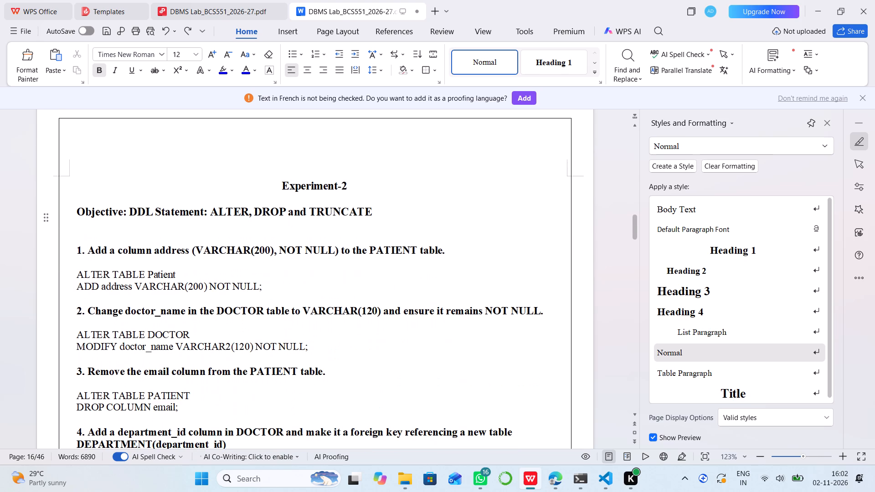
pyautogui.scroll(-6, 188, 325)
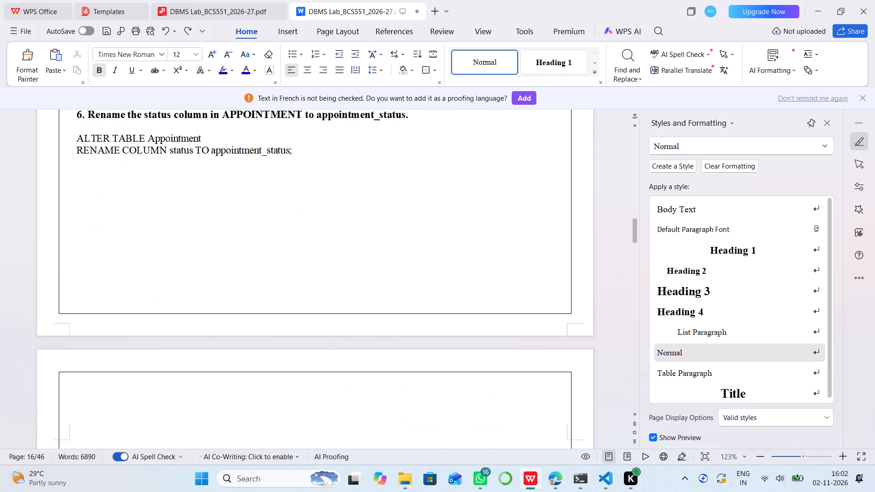
pyautogui.scroll(-2, 188, 325)
pyautogui.scroll(4, 188, 325)
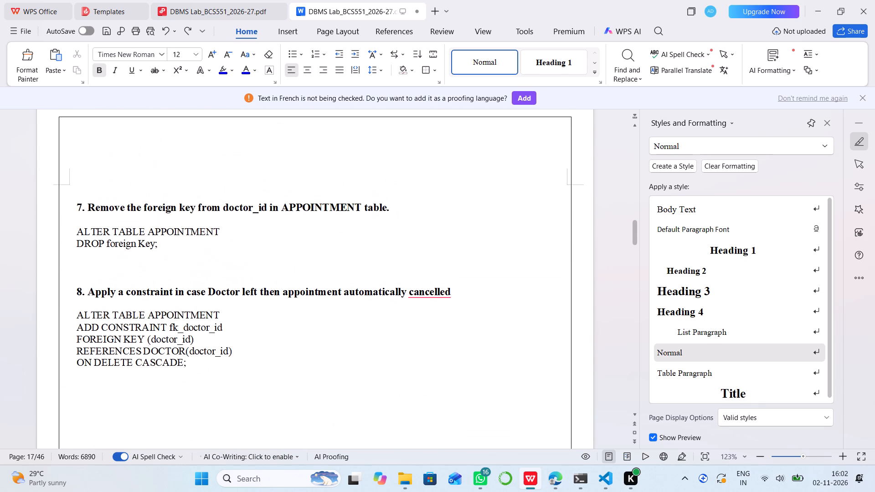
pyautogui.scroll(1, 188, 325)
pyautogui.scroll(-7, 188, 325)
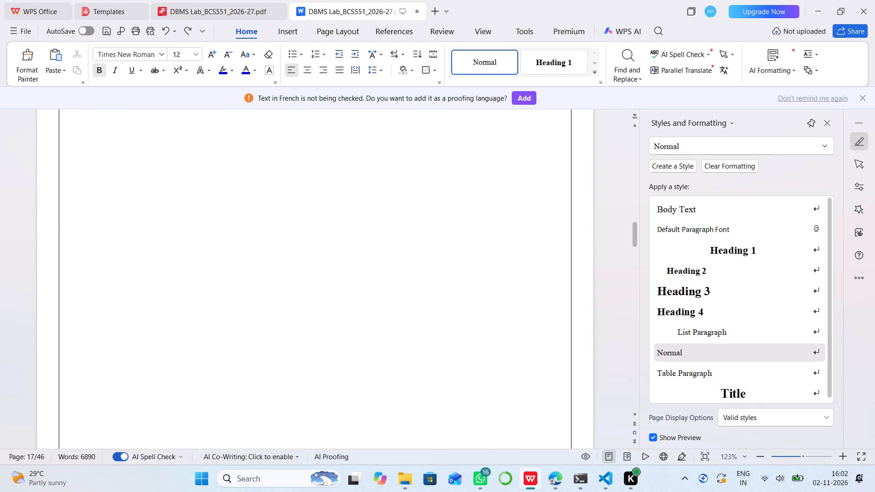
pyautogui.scroll(-4, 188, 325)
pyautogui.hscroll(1, 188, 325)
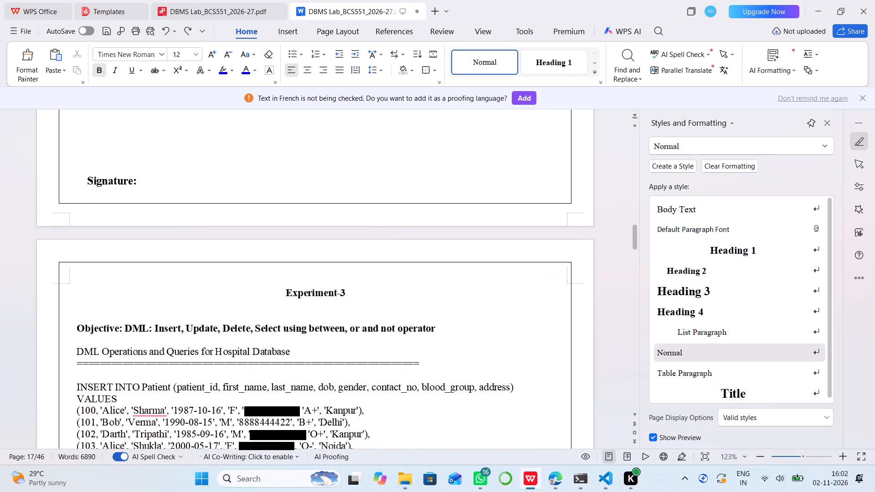
pyautogui.hscroll(1, 188, 325)
pyautogui.scroll(3, 188, 325)
pyautogui.scroll(-1, 188, 325)
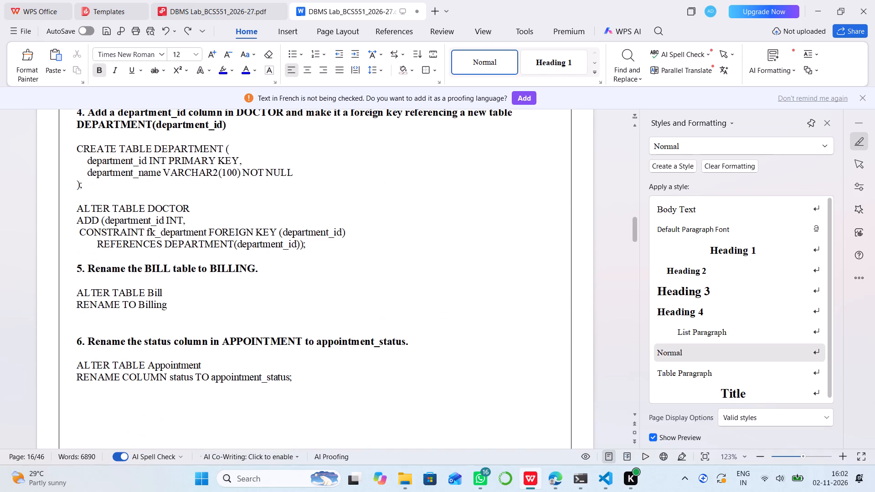
# Check the Experiment-3 pages with the hospital database INSERT, UPDATE, DELETE and SELECT queries for layout problems.
pyautogui.scroll(-4, 188, 325)
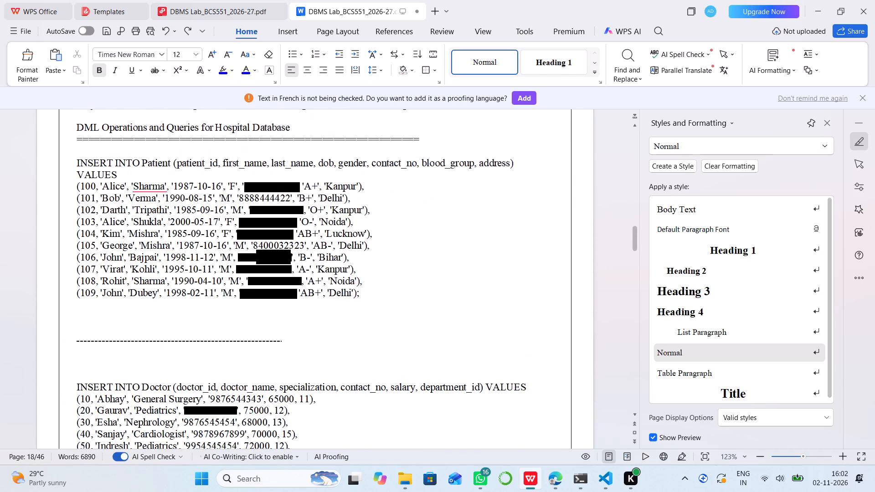
pyautogui.scroll(-7, 188, 325)
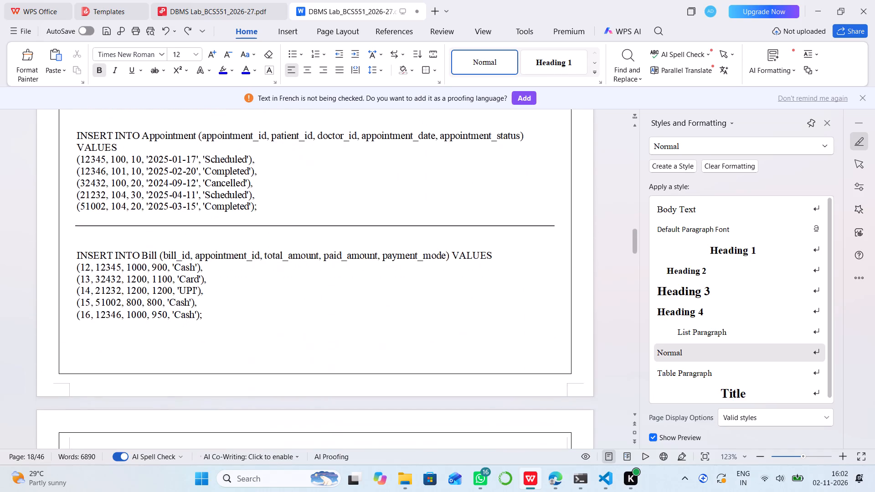
pyautogui.scroll(-6, 188, 325)
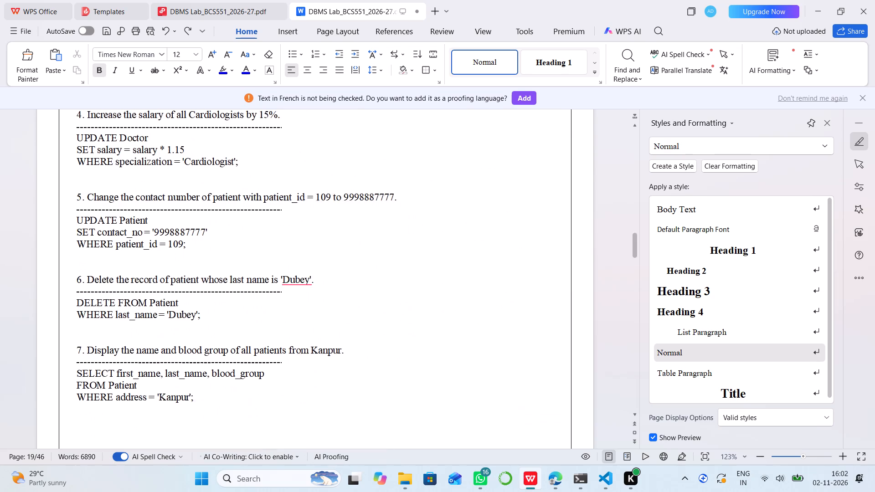
pyautogui.scroll(-6, 188, 325)
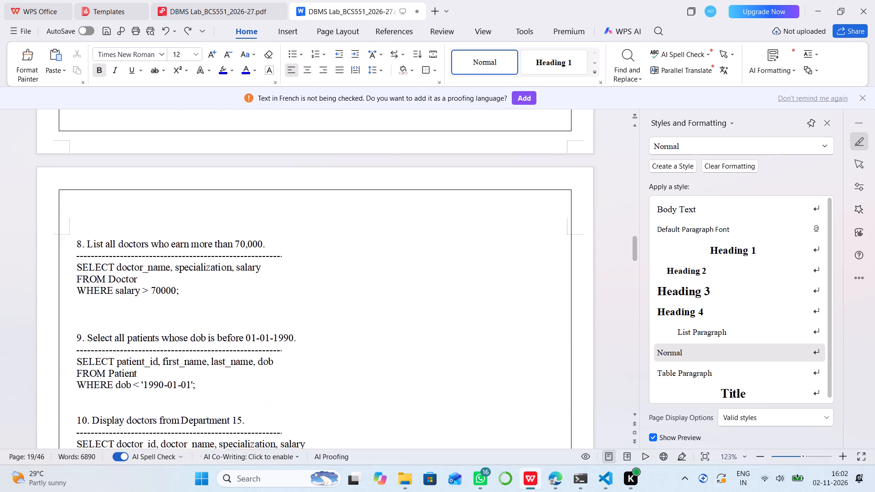
pyautogui.scroll(-6, 188, 325)
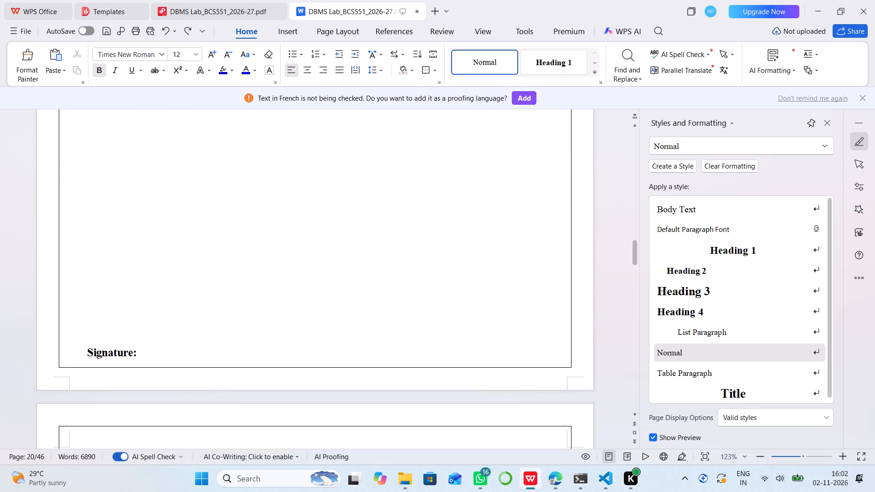
# Review the Experiment-5 aggregate function pages and the following GROUP BY, ORDER BY and HAVING pages for layout problems.
pyautogui.scroll(-5, 188, 325)
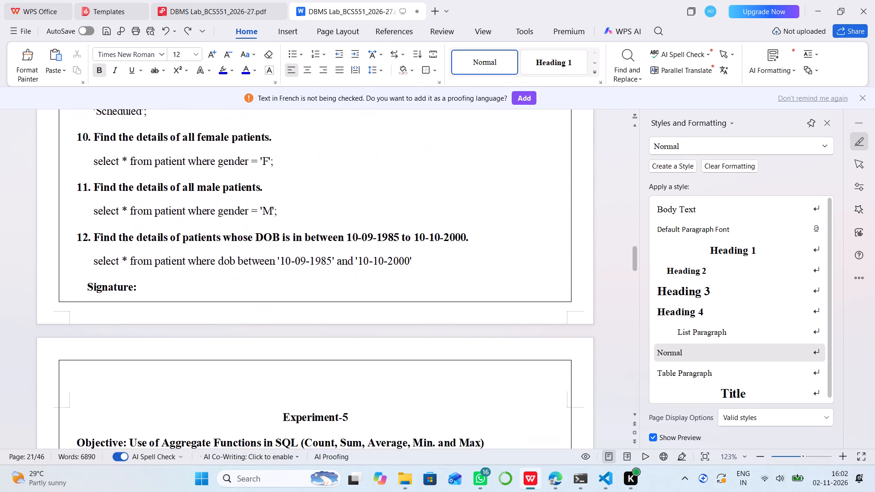
pyautogui.scroll(-2, 188, 325)
pyautogui.scroll(1, 188, 325)
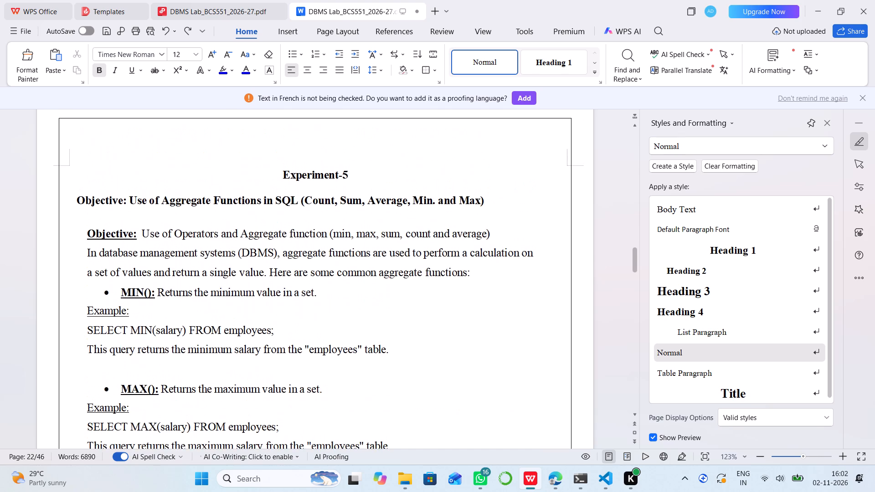
pyautogui.scroll(-6, 188, 325)
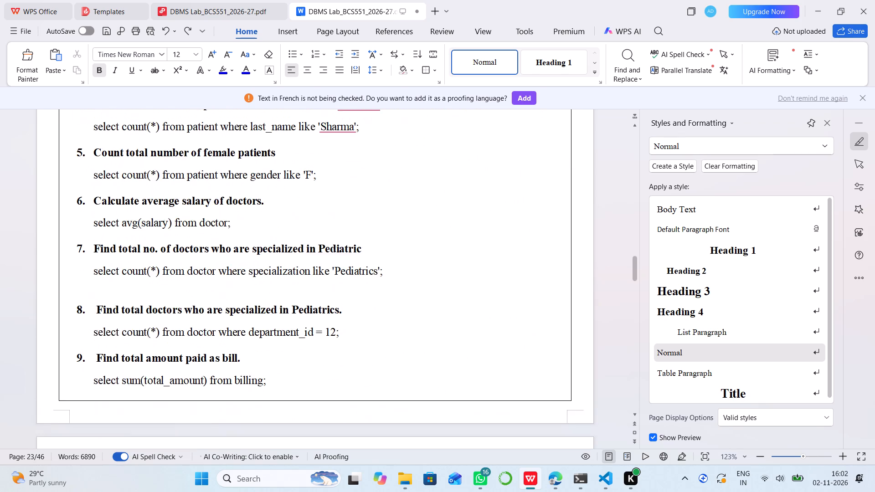
pyautogui.scroll(-7, 188, 325)
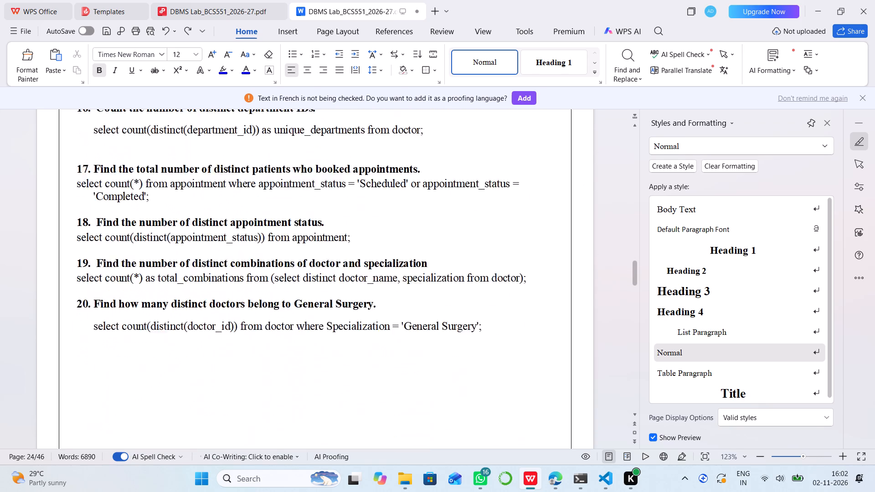
pyautogui.scroll(-7, 188, 325)
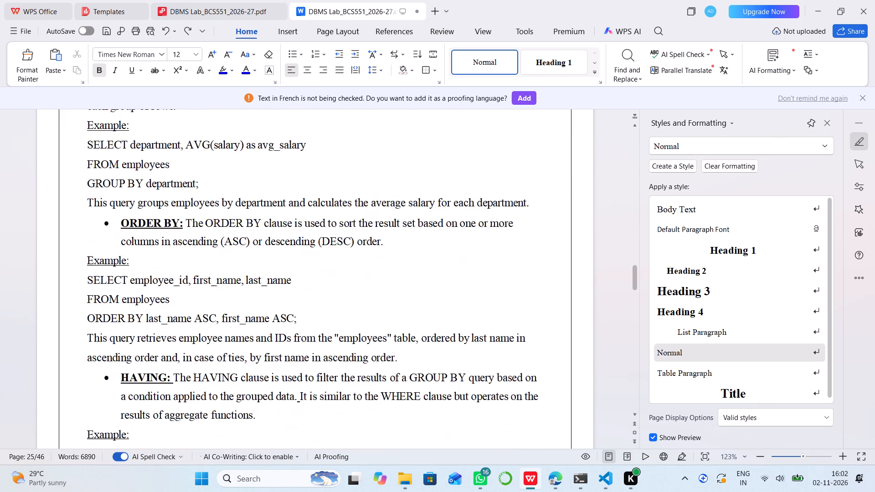
pyautogui.scroll(-5, 188, 325)
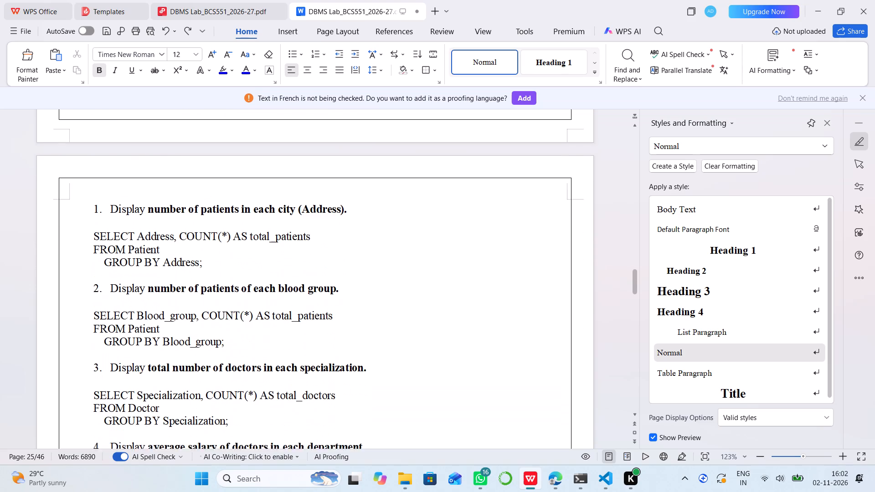
pyautogui.scroll(-5, 188, 325)
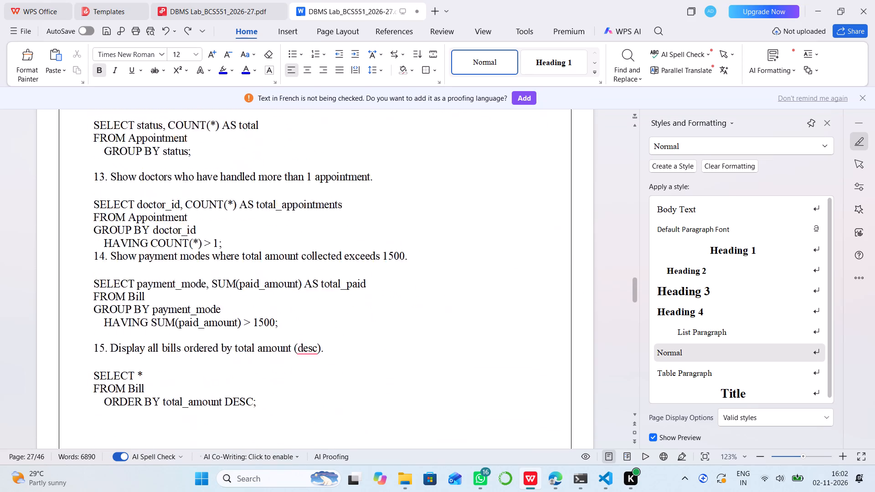
# Examine the JOIN operation pages and the Experiment-8 sub-query pages for content and layout problems.
pyautogui.scroll(-5, 188, 325)
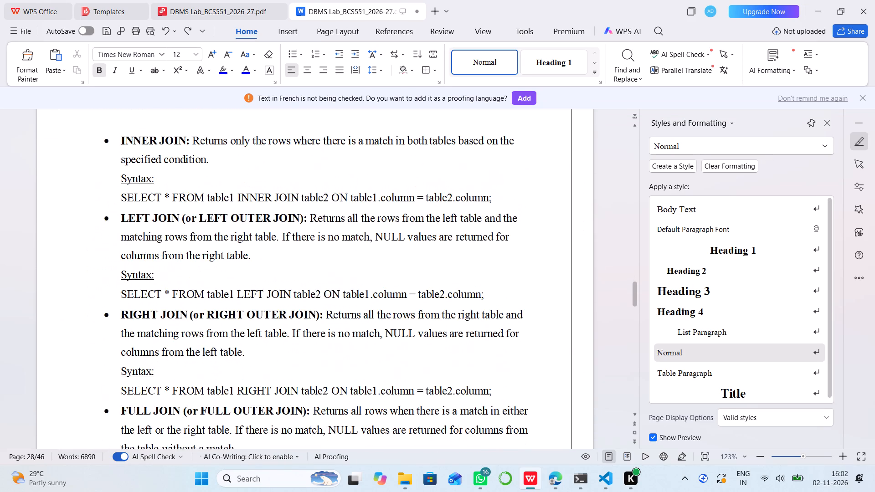
pyautogui.scroll(-5, 188, 325)
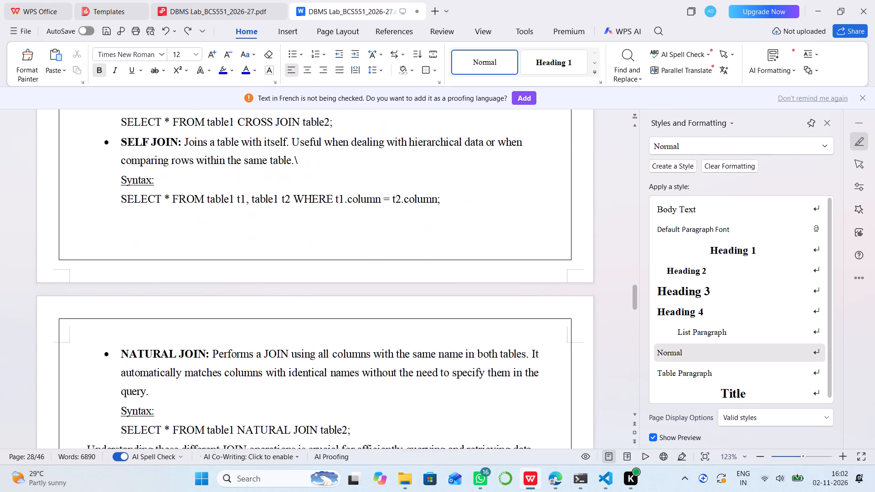
pyautogui.scroll(-5, 188, 325)
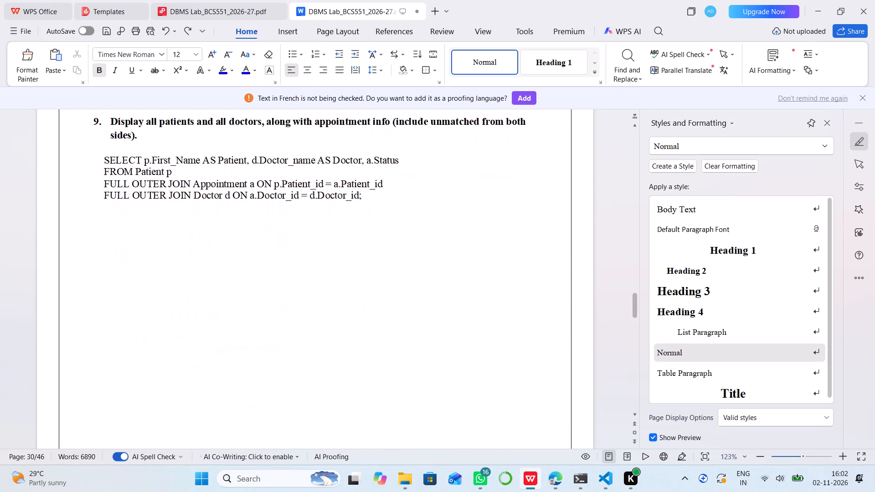
pyautogui.scroll(-4, 188, 325)
pyautogui.scroll(2, 188, 325)
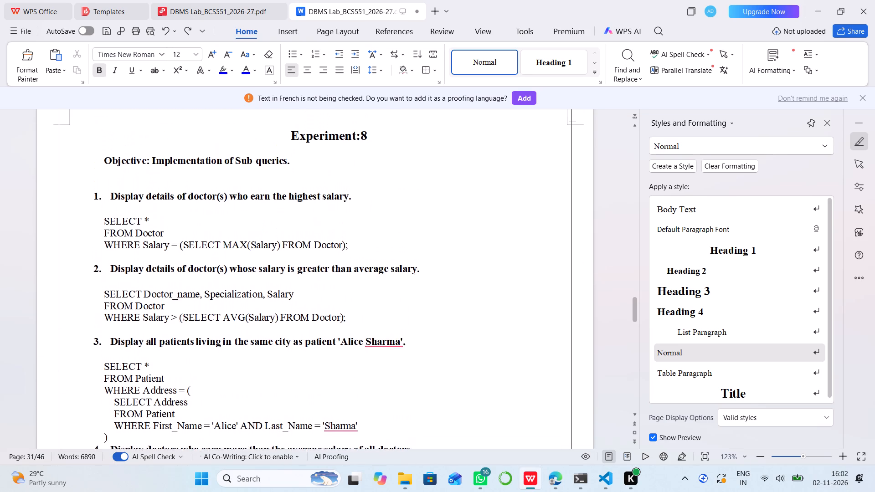
pyautogui.scroll(-6, 188, 325)
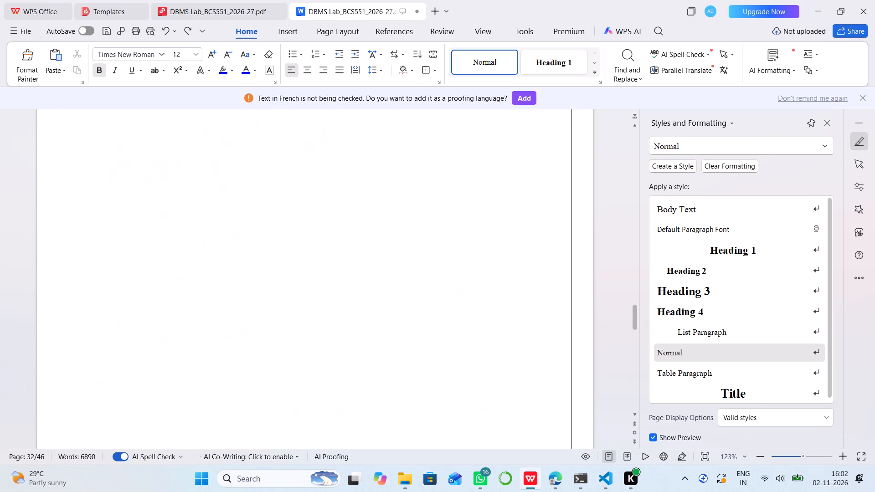
pyautogui.scroll(-3, 188, 325)
# Move the "Signature:" line at the end of Experiment-8 up so it sits inside the page border.
pyautogui.scroll(1, 188, 325)
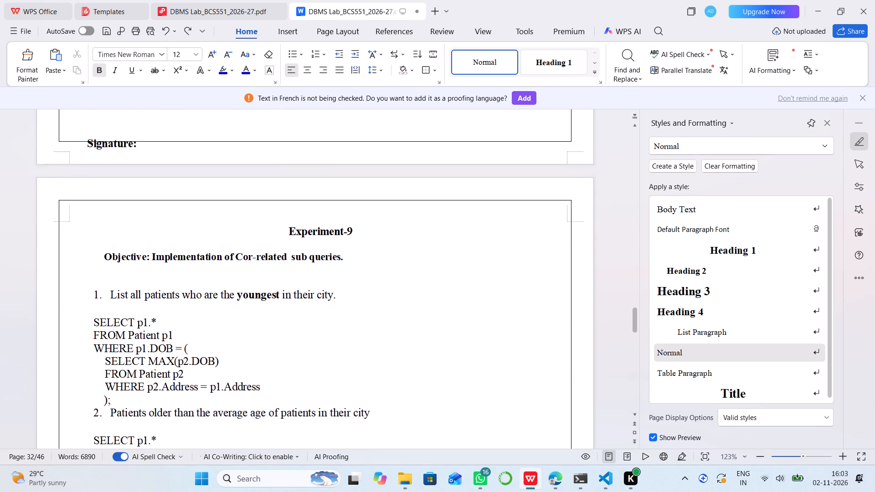
pyautogui.scroll(1, 188, 325)
pyautogui.moveTo(139, 182); pyautogui.dragTo(109, 178)
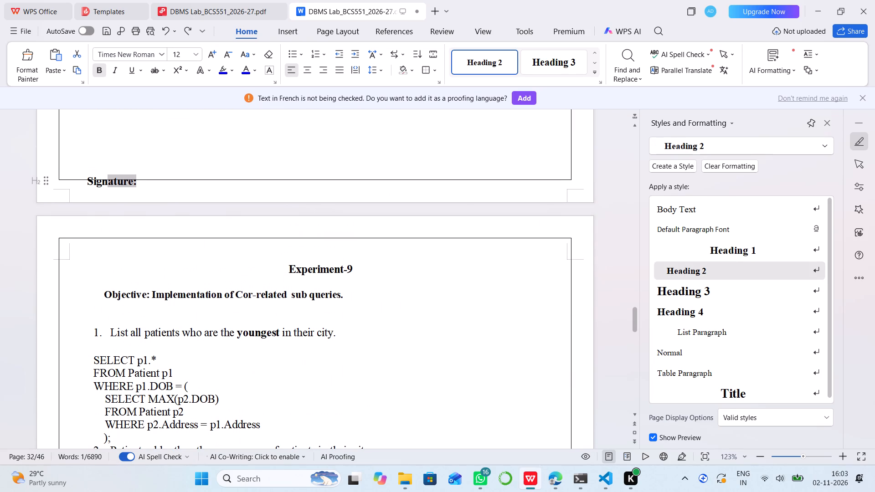
pyautogui.moveTo(109, 178); pyautogui.dragTo(86, 176)
pyautogui.hotkey('ctrl', 'x')
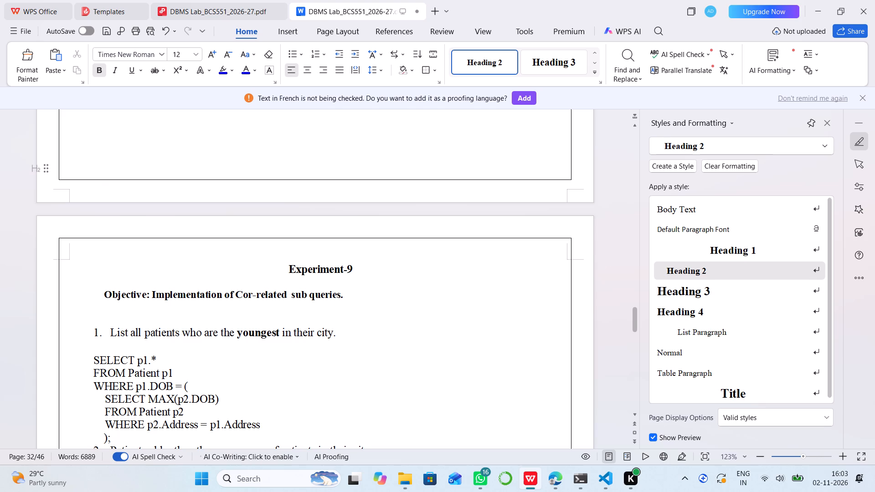
pyautogui.click(86, 158)
pyautogui.hotkey('ctrl', 'v')
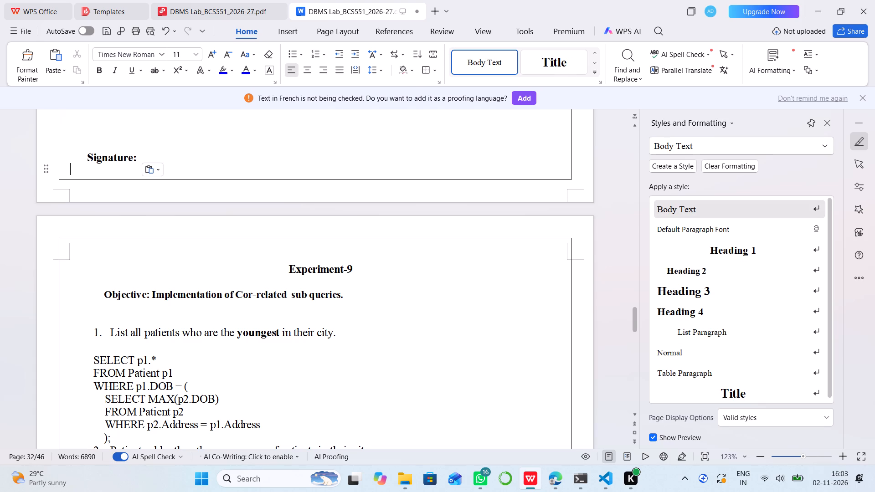
# Review the Experiment-9 correlated sub-query pages and the start of Experiment-10 for content and layout problems.
pyautogui.scroll(-8, 178, 232)
pyautogui.scroll(1, 178, 232)
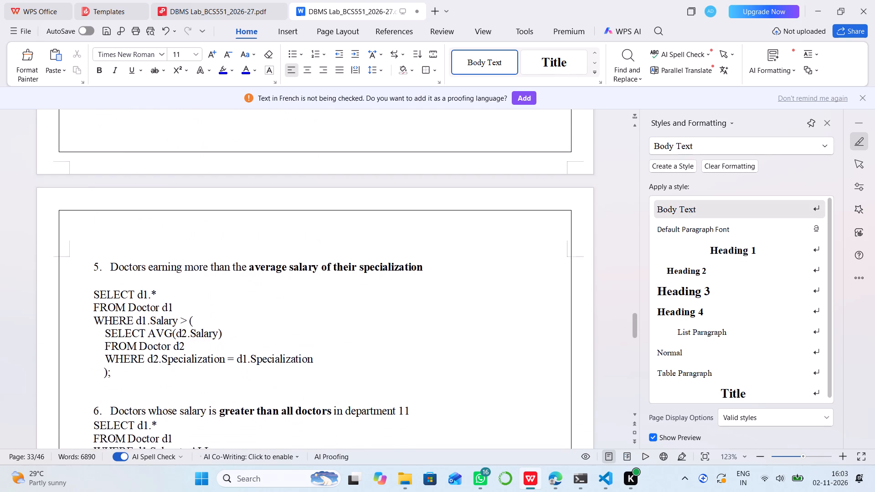
pyautogui.scroll(1, 178, 232)
pyautogui.scroll(-3, 178, 232)
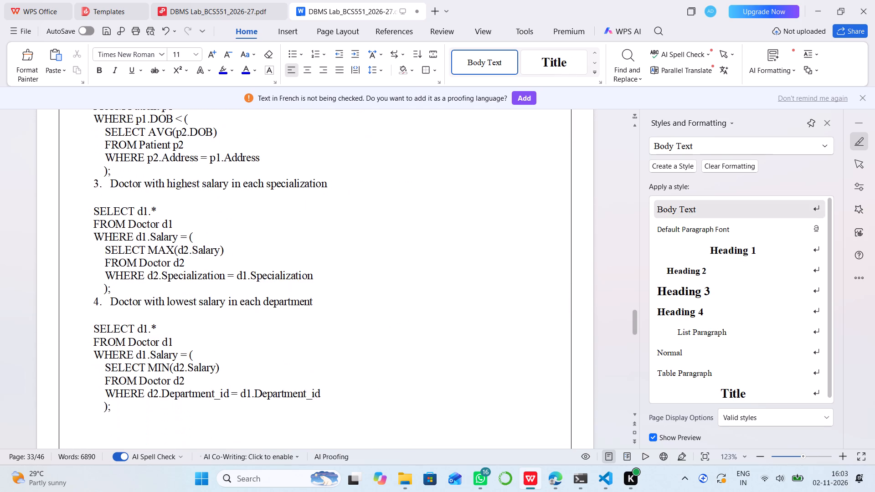
pyautogui.scroll(-7, 178, 232)
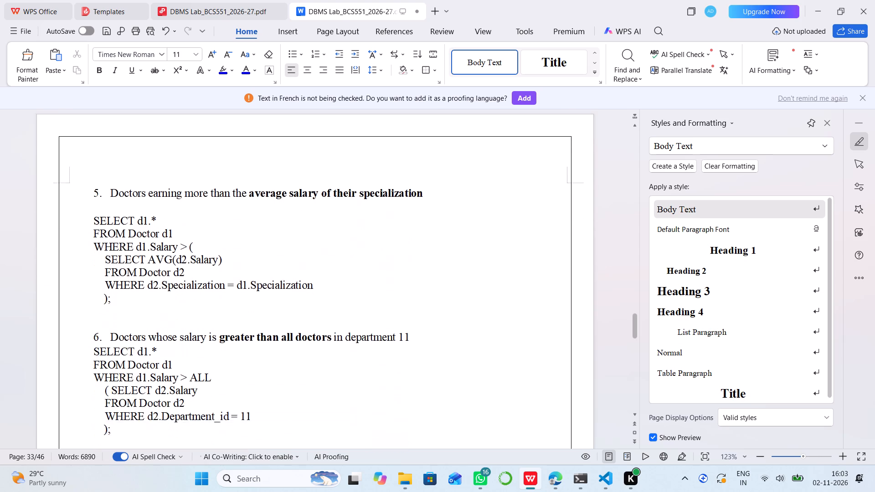
pyautogui.scroll(-2, 178, 232)
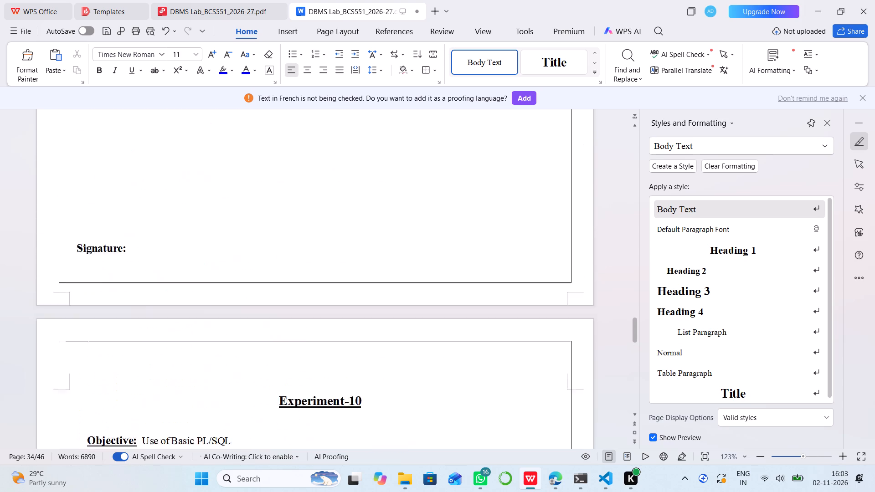
pyautogui.scroll(-1, 178, 232)
# Delete the blank space between the Objective line and the first question of Experiment-9.
pyautogui.scroll(5, 178, 232)
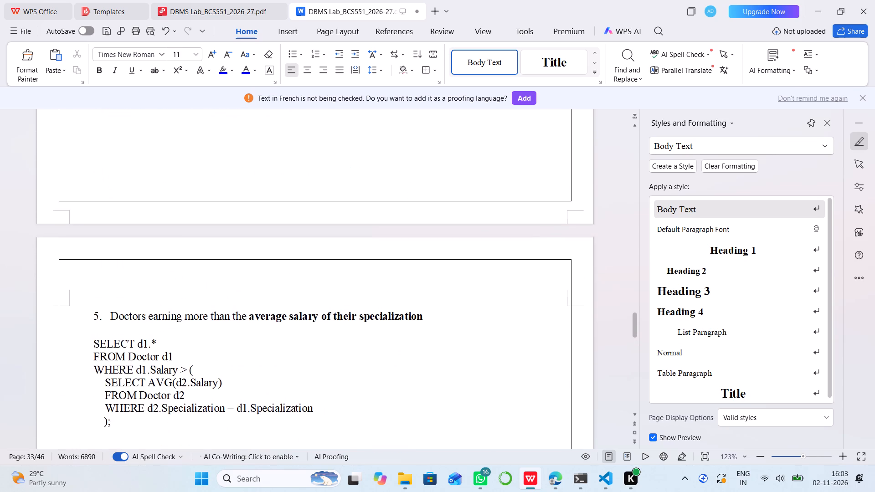
pyautogui.scroll(5, 178, 232)
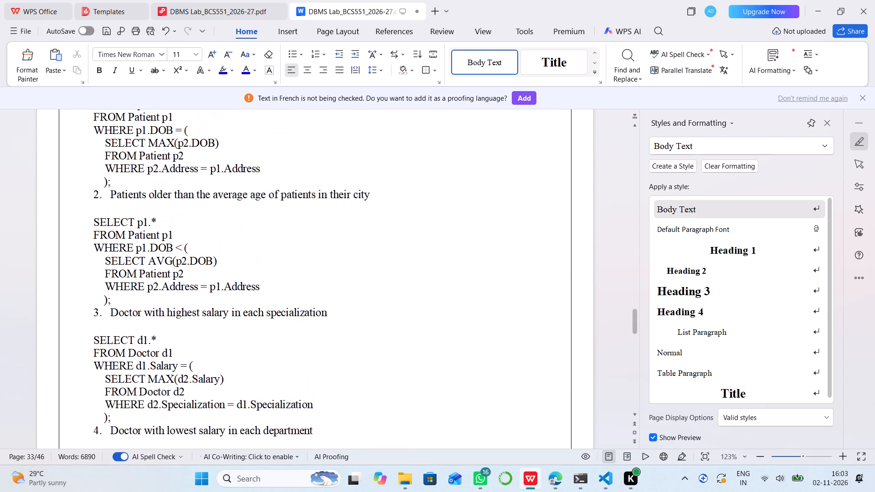
pyautogui.scroll(4, 178, 232)
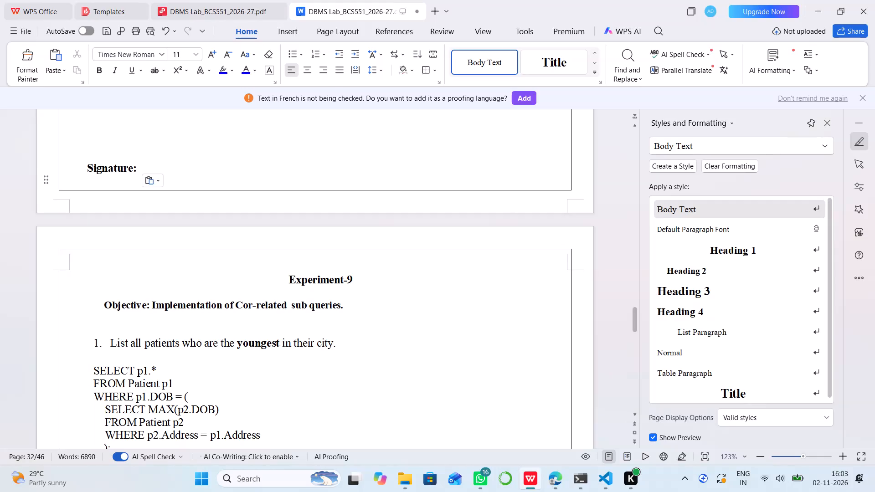
pyautogui.click(108, 326)
pyautogui.press('BackSpace')
pyautogui.press('BackSpace')
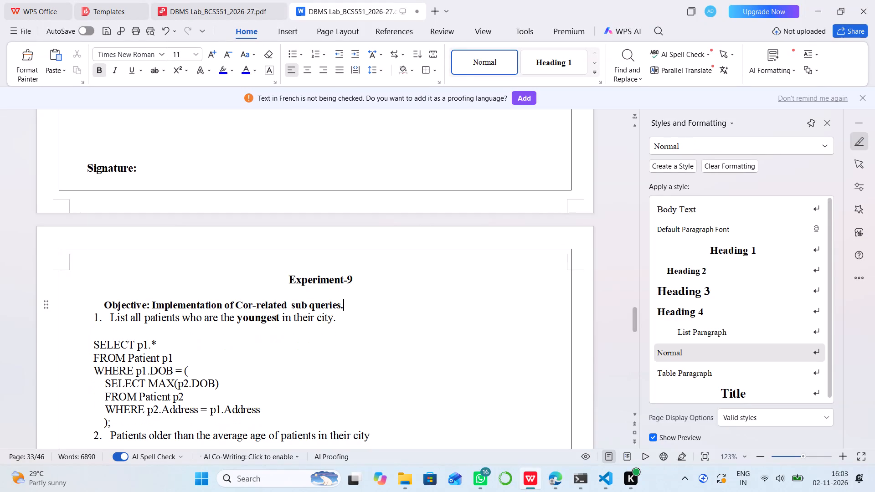
# Insert one blank line between the Objective line and the first question of Experiment-9.
pyautogui.press('Return')
# Review the remaining pages from the Experiment-9 queries through the PL/SQL, cursor and trigger questions to the final Signature line for layout problems.
pyautogui.scroll(-2, 108, 326)
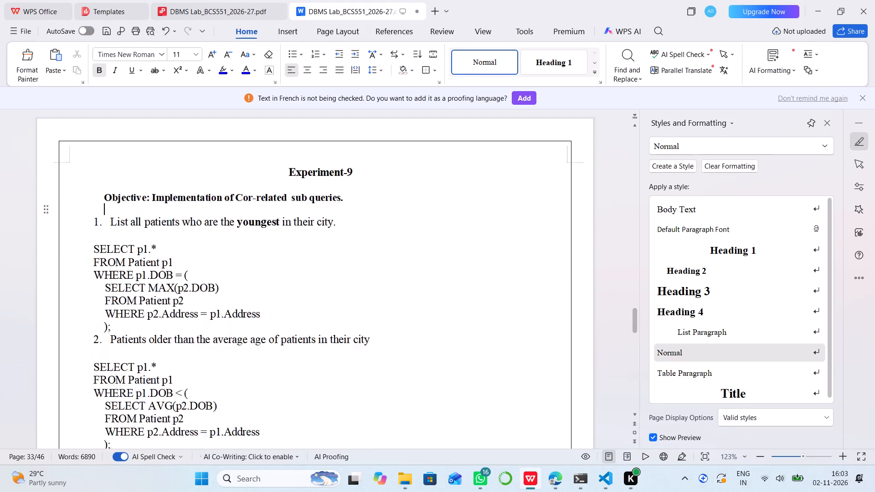
pyautogui.scroll(-9, 108, 326)
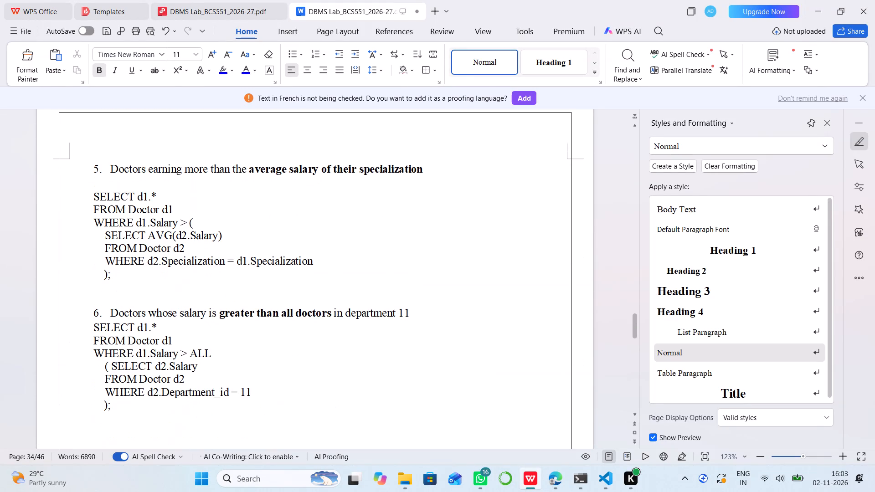
pyautogui.click(95, 173)
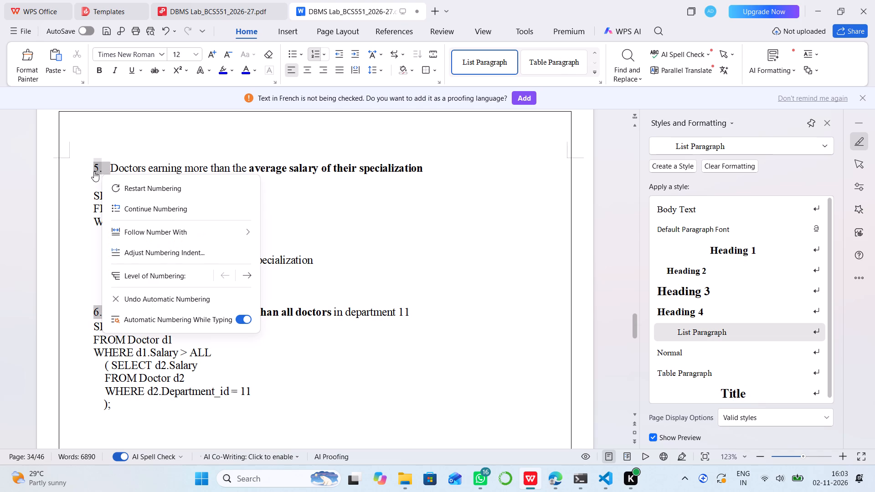
pyautogui.click(91, 168)
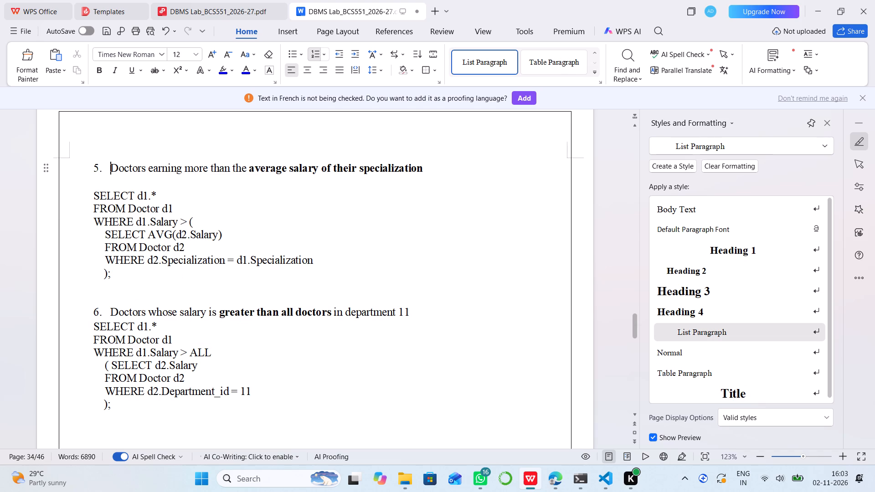
pyautogui.scroll(-8, 178, 238)
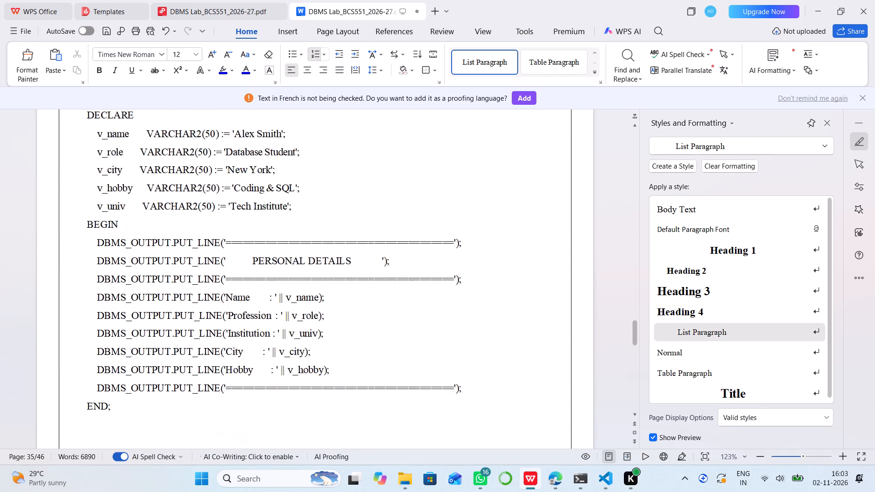
pyautogui.scroll(-5, 178, 238)
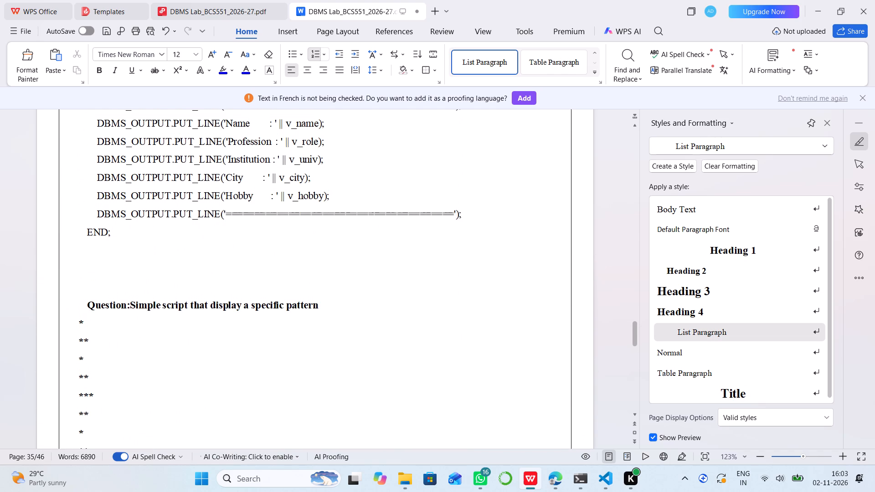
pyautogui.scroll(-2, 178, 238)
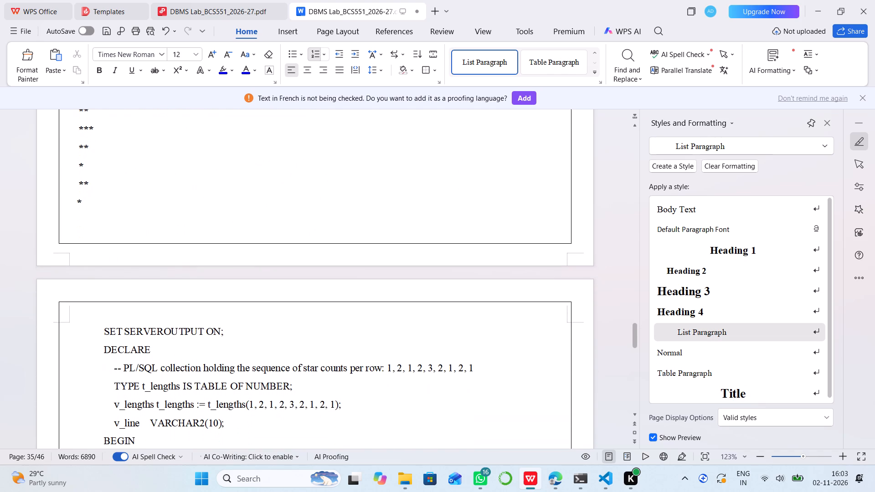
pyautogui.hscroll(1, 178, 238)
pyautogui.scroll(1, 178, 238)
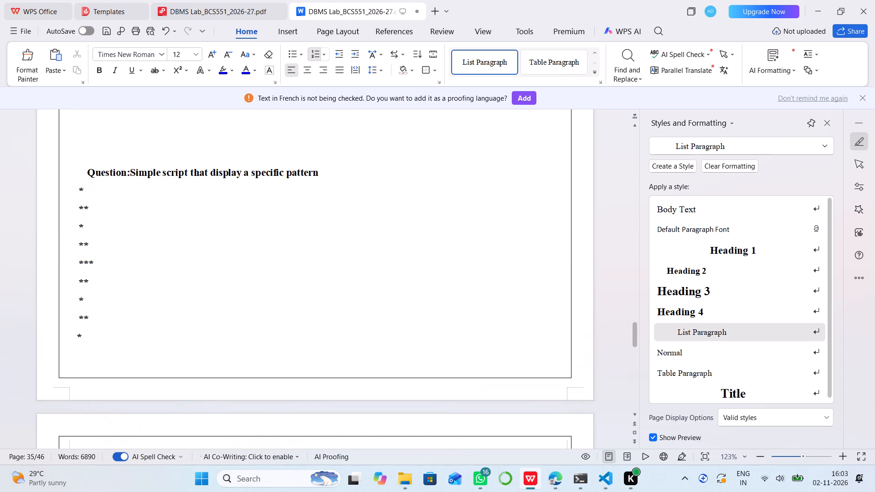
pyautogui.scroll(1, 178, 238)
pyautogui.scroll(-3, 178, 238)
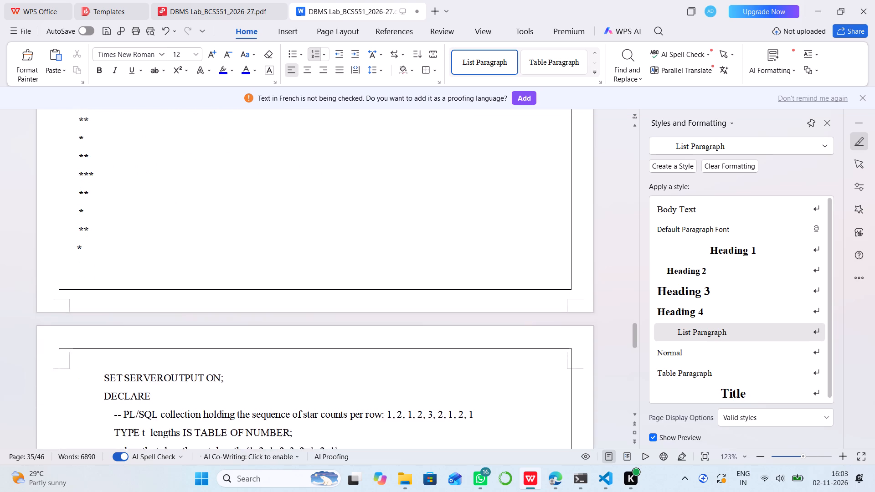
pyautogui.scroll(-4, 178, 238)
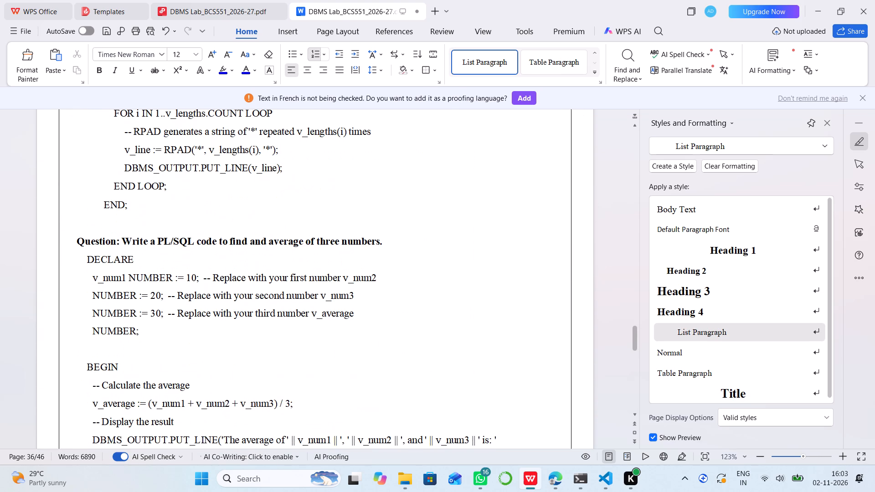
pyautogui.scroll(-9, 178, 238)
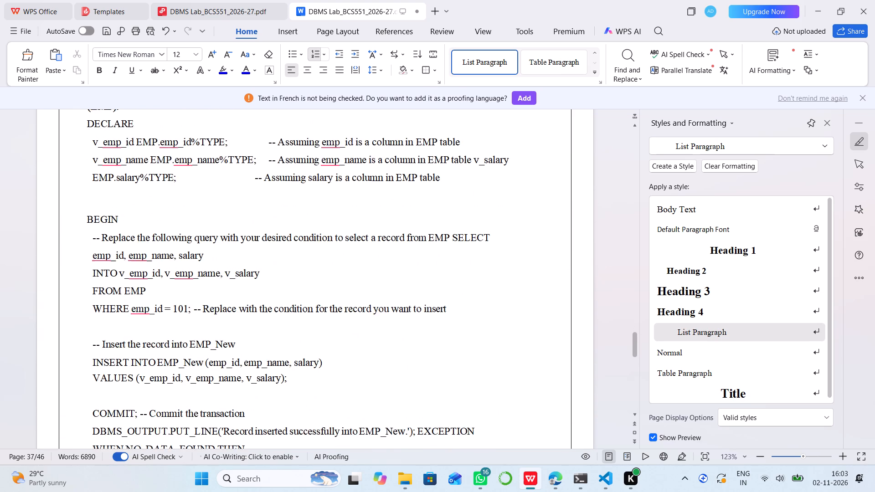
pyautogui.scroll(-8, 178, 238)
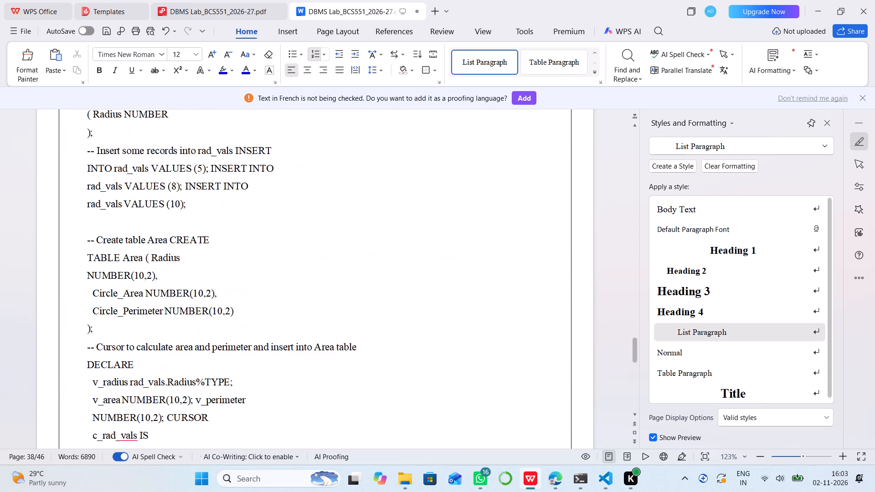
pyautogui.scroll(-8, 178, 238)
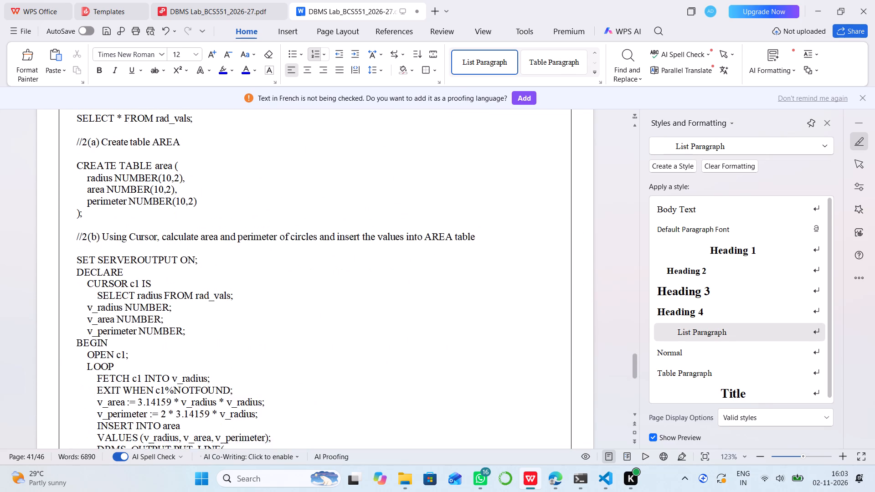
pyautogui.scroll(-7, 178, 238)
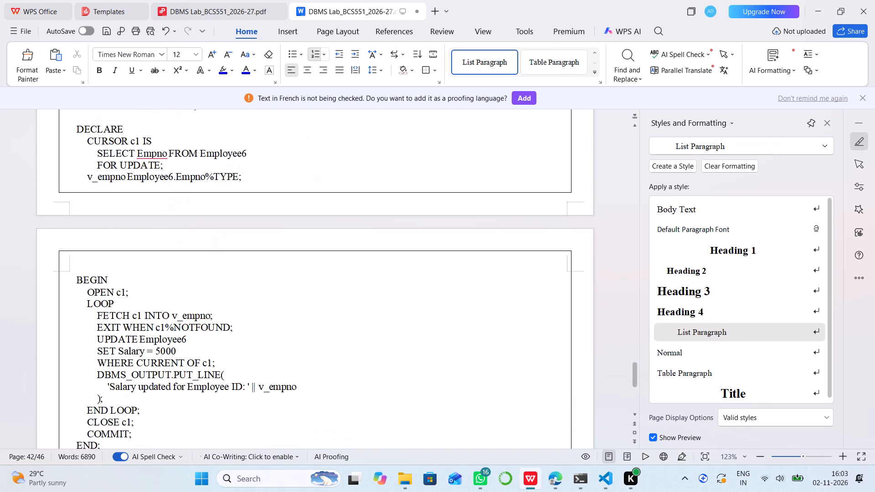
pyautogui.scroll(-7, 178, 238)
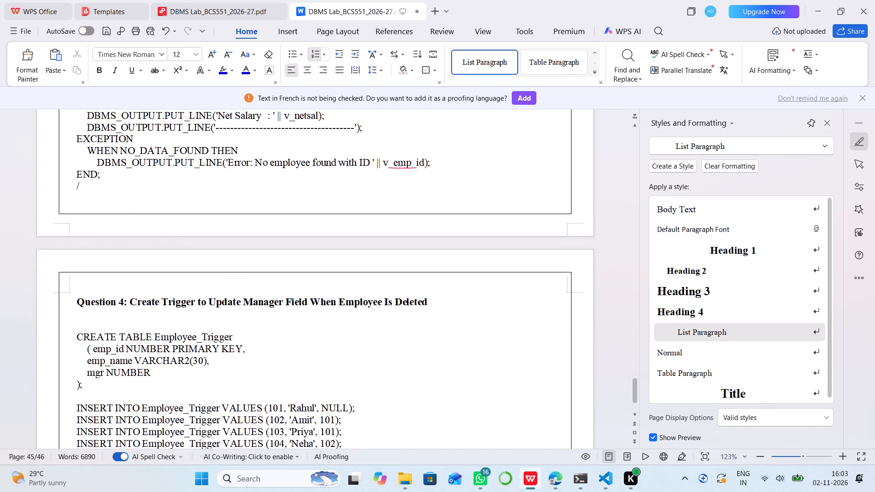
pyautogui.scroll(-4, 178, 238)
pyautogui.click(309, 251)
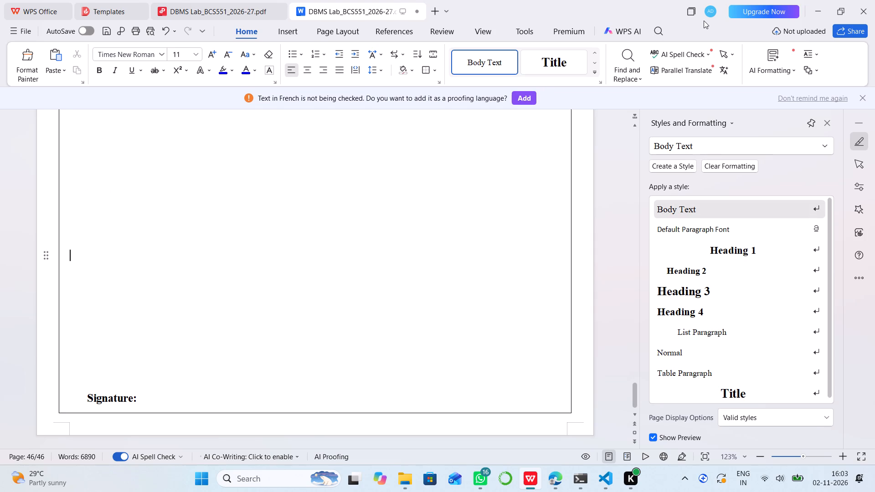
# Save a copy of the document as "DBMS Lab_ashish.docx" in the DsA folder.
pyautogui.click(13, 35)
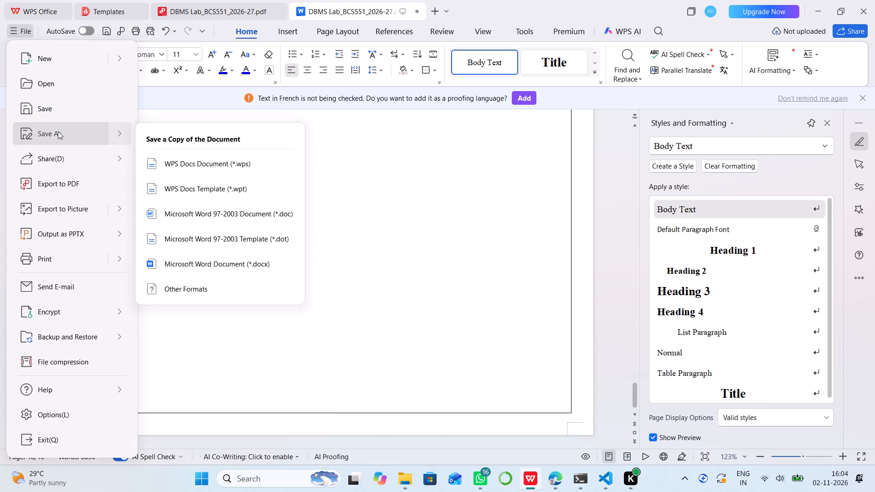
pyautogui.click(111, 131)
pyautogui.click(88, 134)
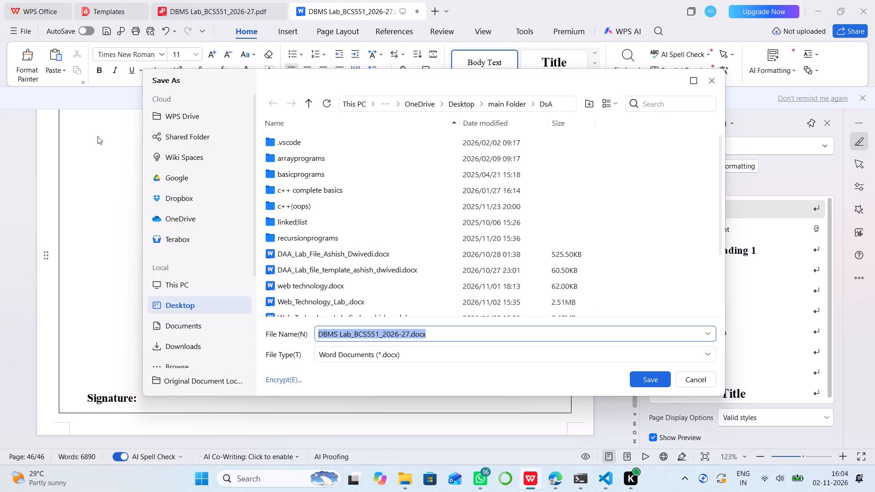
pyautogui.click(426, 329)
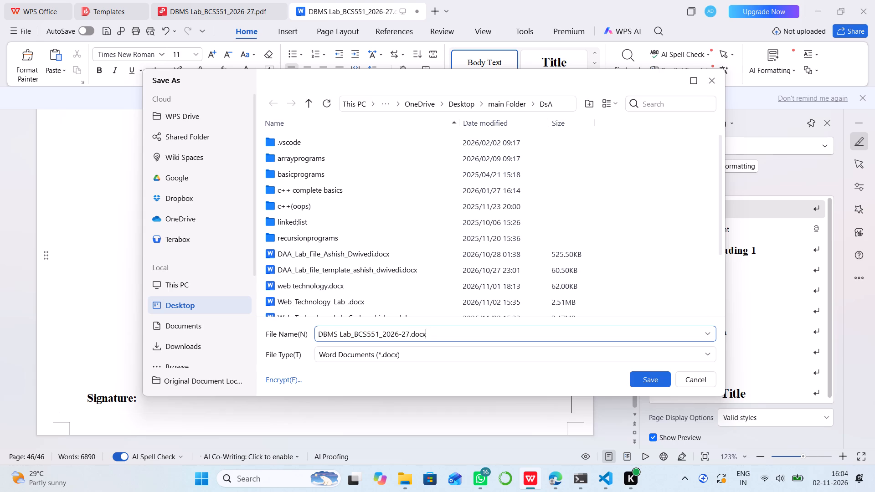
pyautogui.click(407, 334)
pyautogui.press('Right')
pyautogui.press('BackSpace')
pyautogui.press('BackSpace')
pyautogui.press('BackSpace')
pyautogui.press('BackSpace')
pyautogui.press('BackSpace')
pyautogui.press('BackSpace')
pyautogui.press('BackSpace')
pyautogui.press('BackSpace')
pyautogui.press('BackSpace')
pyautogui.press('BackSpace')
pyautogui.press('BackSpace')
pyautogui.press('BackSpace')
pyautogui.press('BackSpace')
pyautogui.press('BackSpace')
pyautogui.press('BackSpace')
pyautogui.write('_ashish')
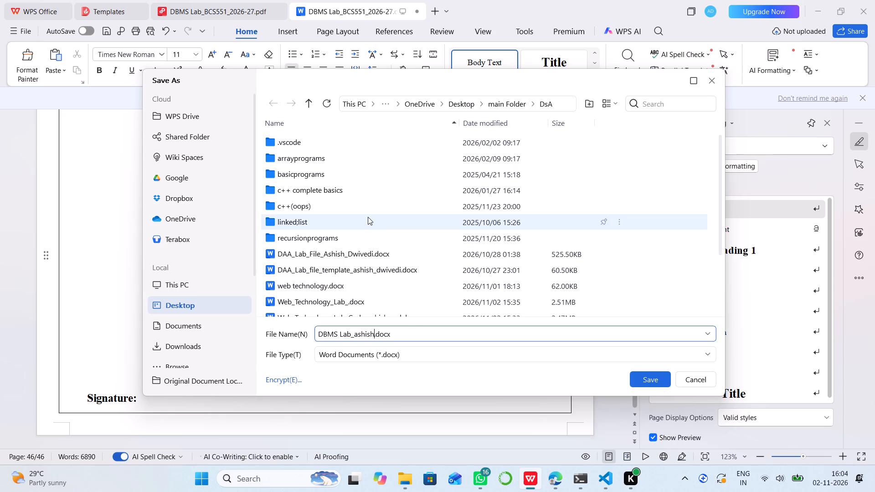
pyautogui.scroll(-1, 368, 217)
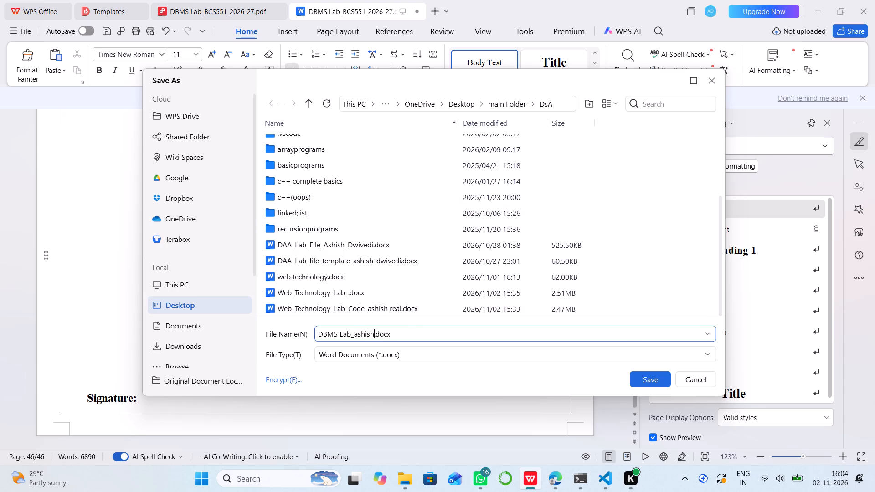
pyautogui.click(649, 379)
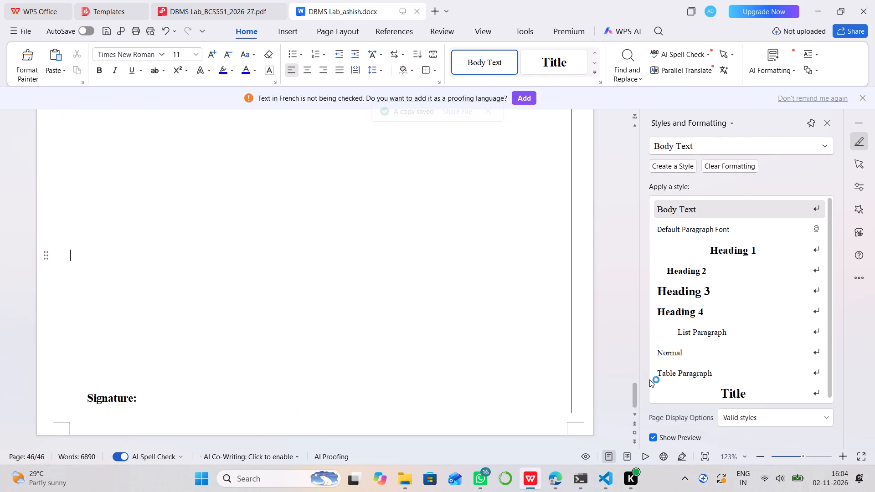
# Switch to Microsoft Edge and go back to the iLovePDF PDF to WORD converter page.
pyautogui.click(539, 445)
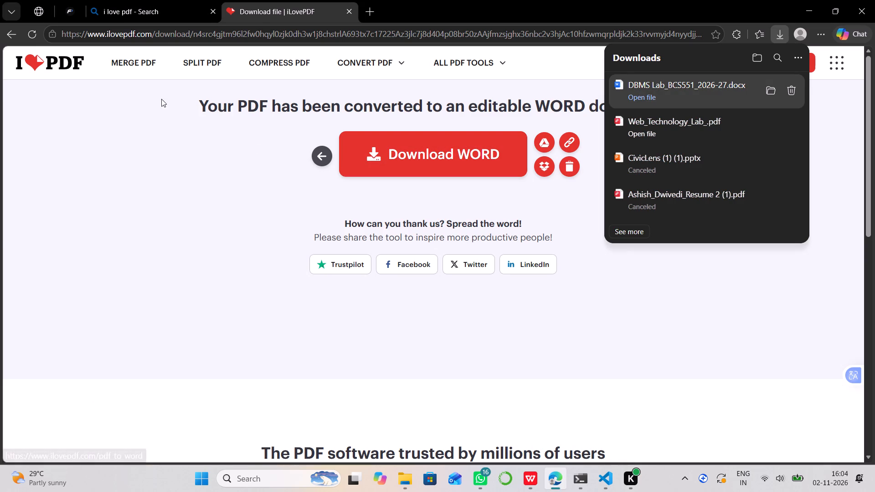
pyautogui.click(9, 31)
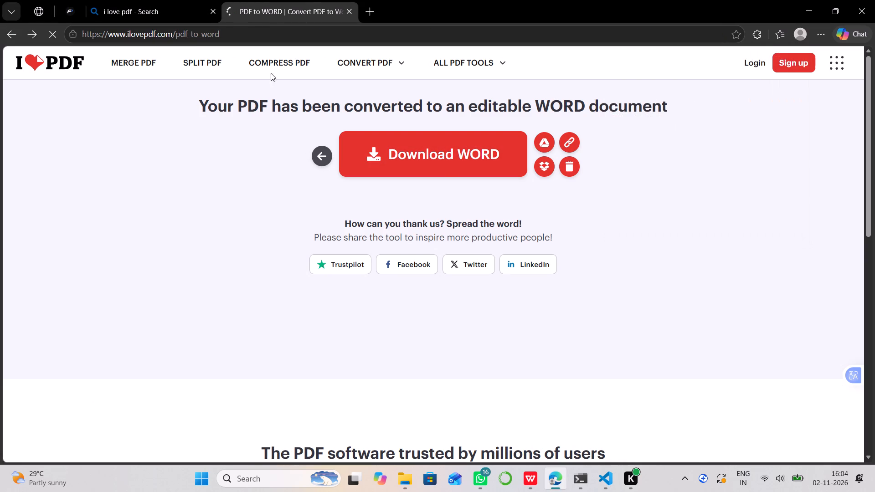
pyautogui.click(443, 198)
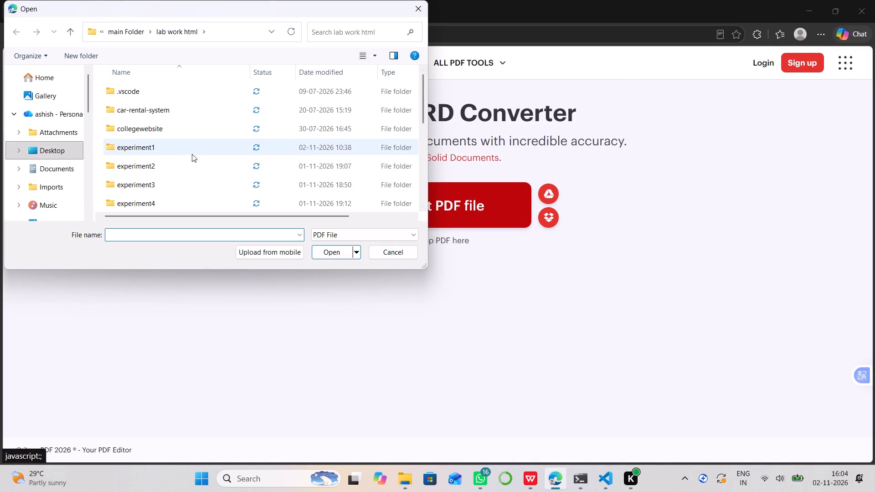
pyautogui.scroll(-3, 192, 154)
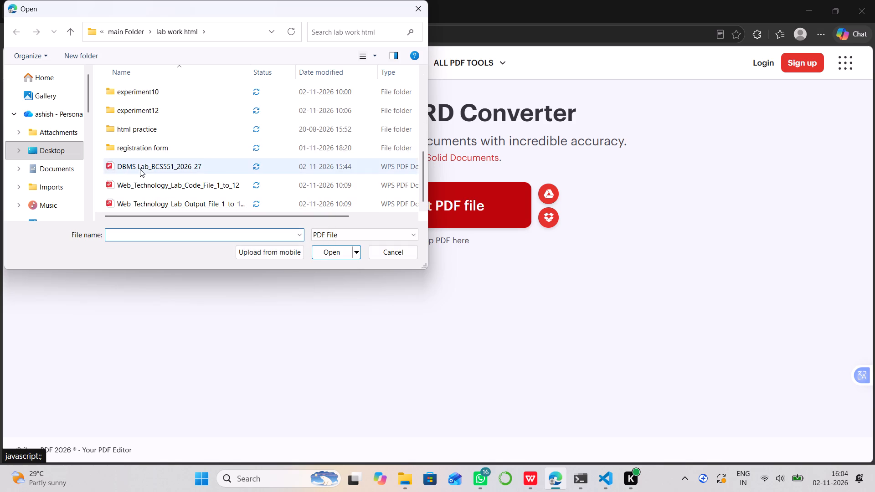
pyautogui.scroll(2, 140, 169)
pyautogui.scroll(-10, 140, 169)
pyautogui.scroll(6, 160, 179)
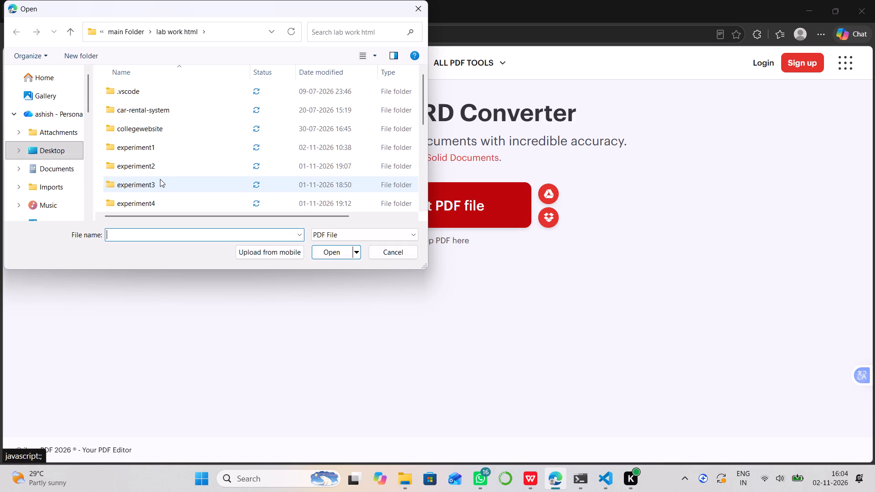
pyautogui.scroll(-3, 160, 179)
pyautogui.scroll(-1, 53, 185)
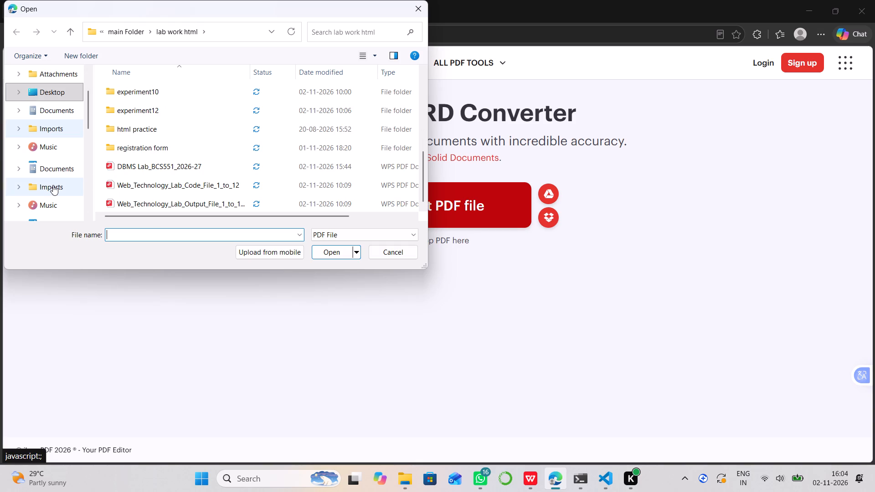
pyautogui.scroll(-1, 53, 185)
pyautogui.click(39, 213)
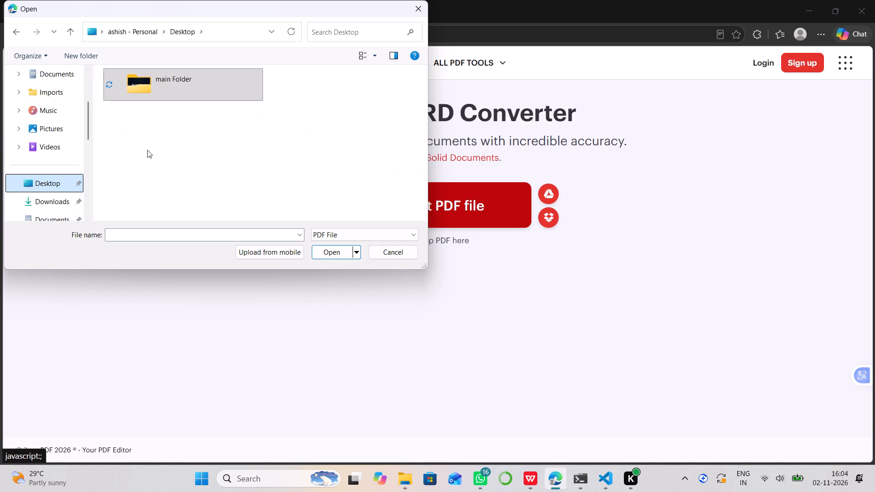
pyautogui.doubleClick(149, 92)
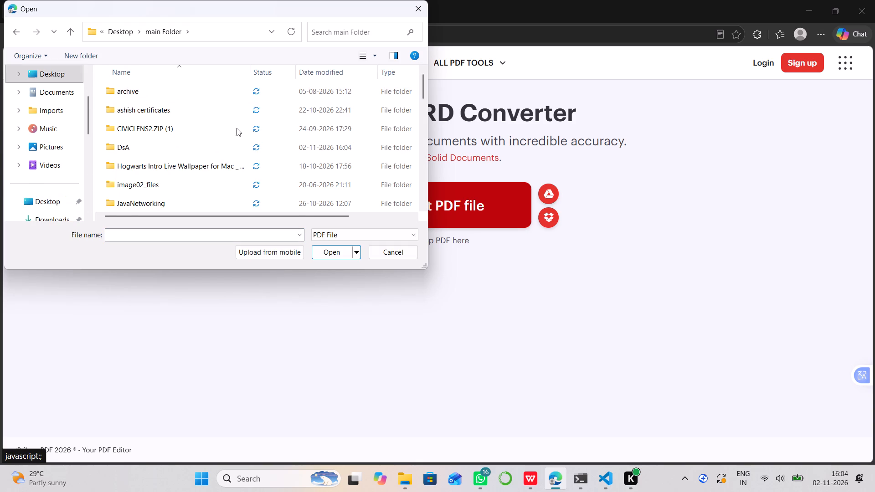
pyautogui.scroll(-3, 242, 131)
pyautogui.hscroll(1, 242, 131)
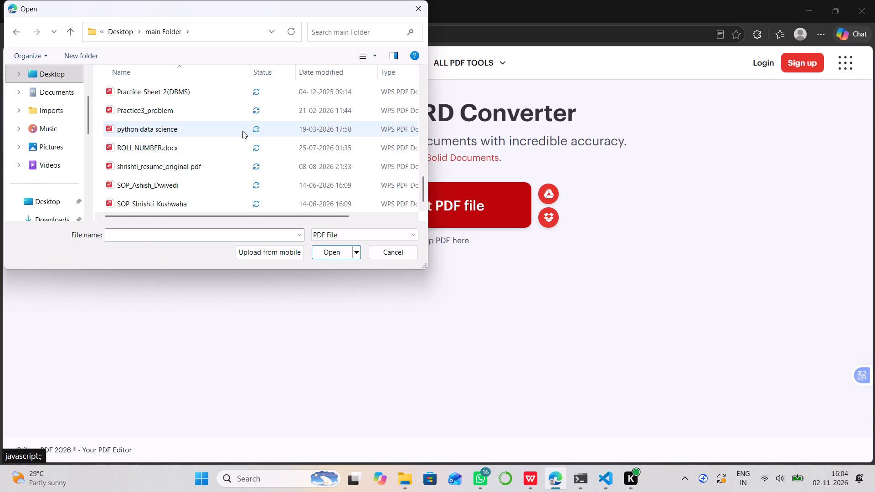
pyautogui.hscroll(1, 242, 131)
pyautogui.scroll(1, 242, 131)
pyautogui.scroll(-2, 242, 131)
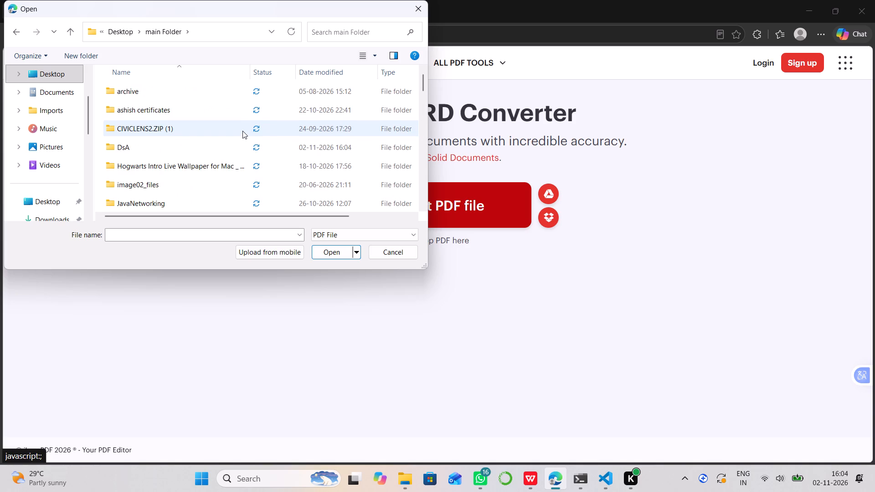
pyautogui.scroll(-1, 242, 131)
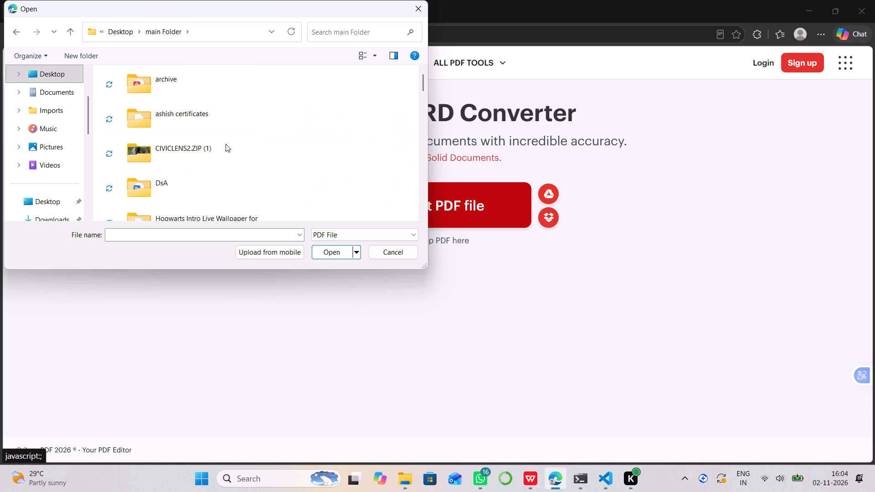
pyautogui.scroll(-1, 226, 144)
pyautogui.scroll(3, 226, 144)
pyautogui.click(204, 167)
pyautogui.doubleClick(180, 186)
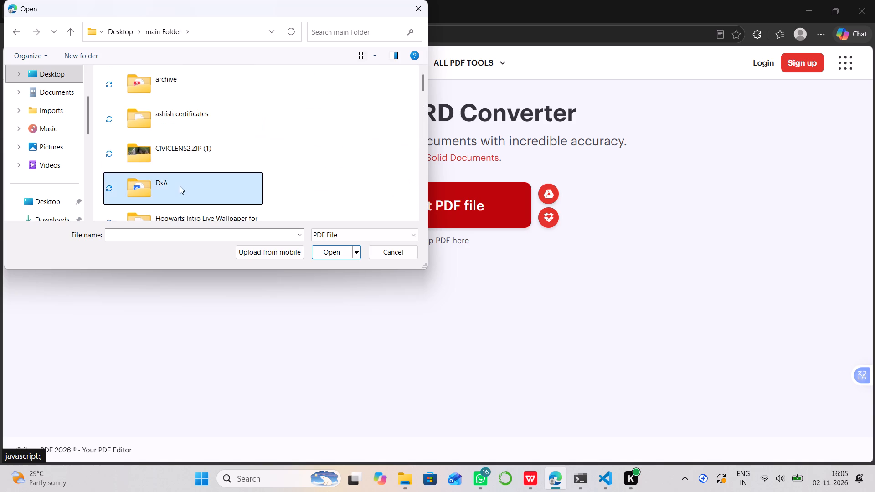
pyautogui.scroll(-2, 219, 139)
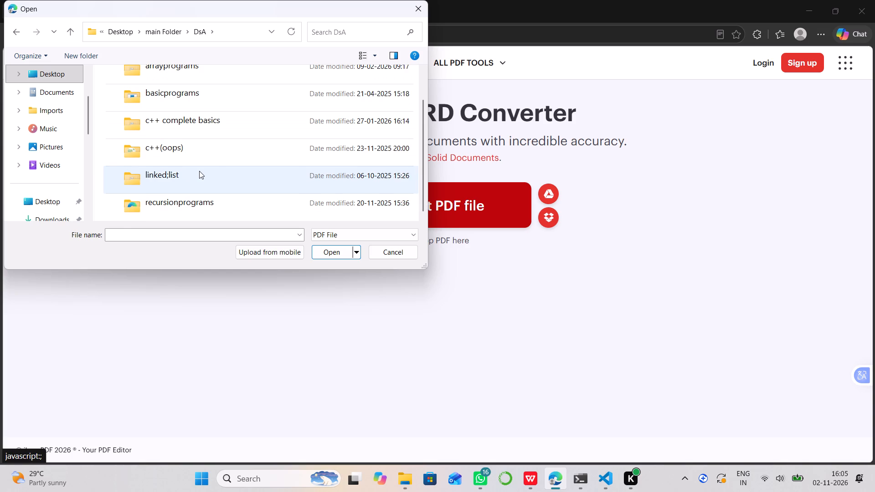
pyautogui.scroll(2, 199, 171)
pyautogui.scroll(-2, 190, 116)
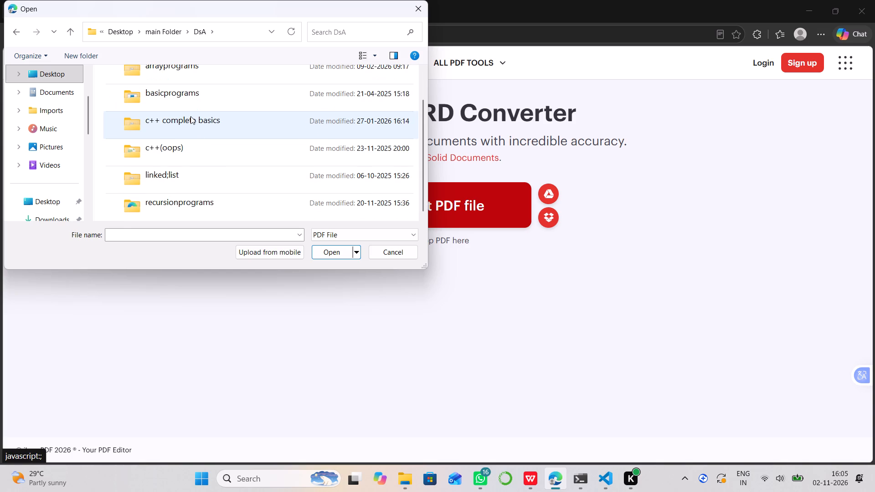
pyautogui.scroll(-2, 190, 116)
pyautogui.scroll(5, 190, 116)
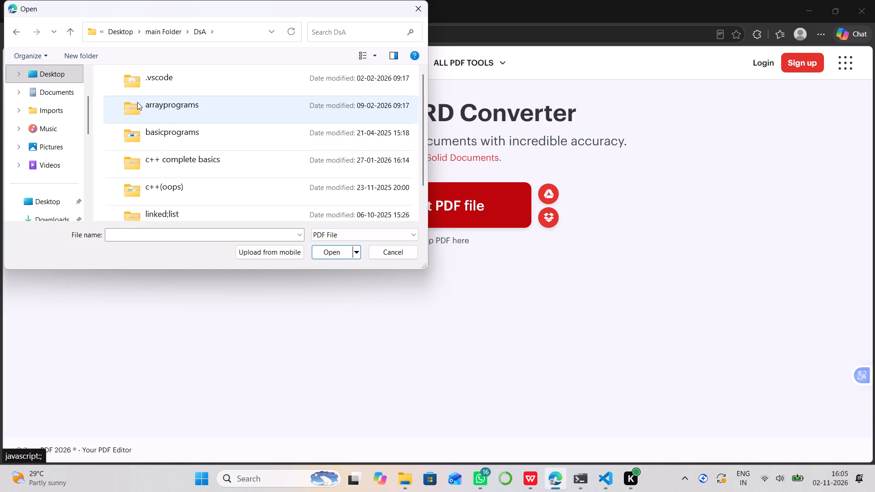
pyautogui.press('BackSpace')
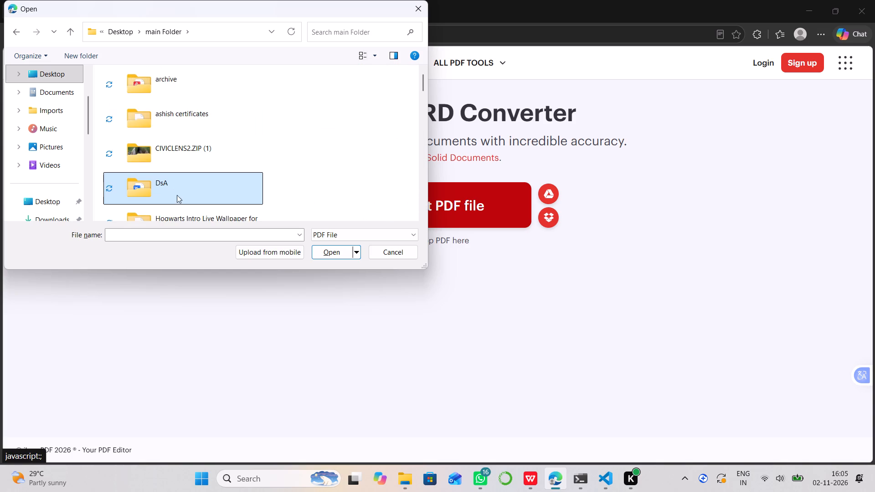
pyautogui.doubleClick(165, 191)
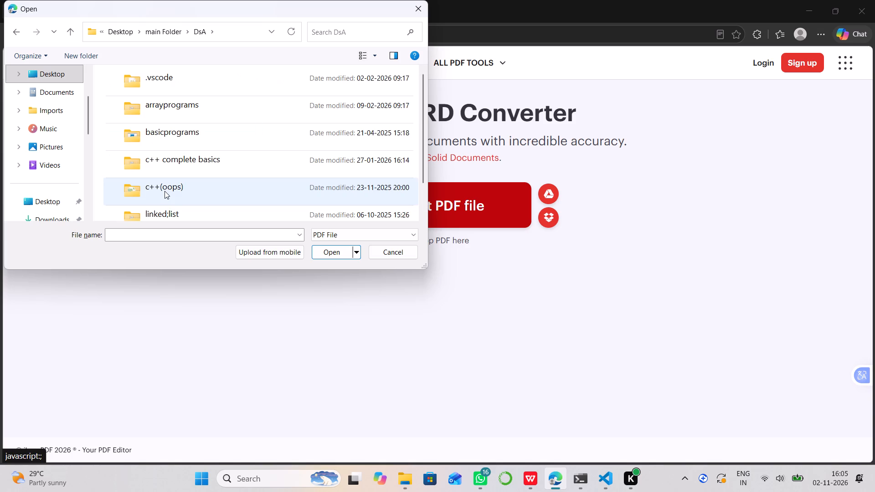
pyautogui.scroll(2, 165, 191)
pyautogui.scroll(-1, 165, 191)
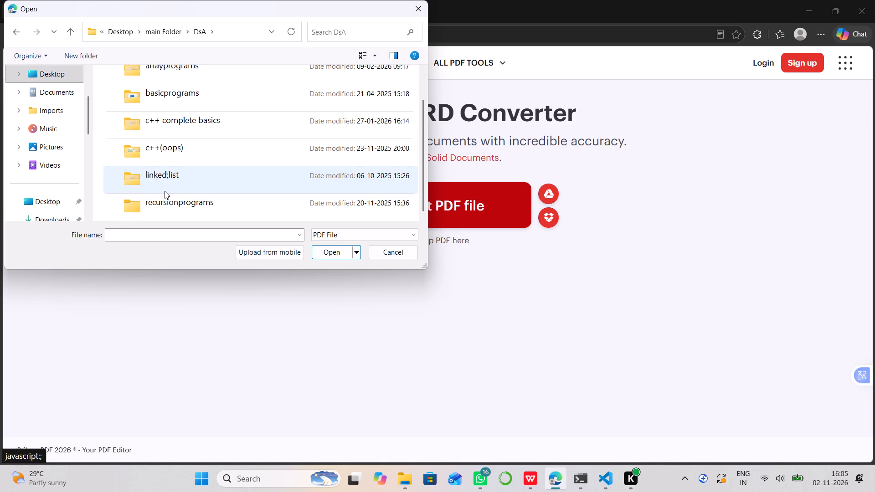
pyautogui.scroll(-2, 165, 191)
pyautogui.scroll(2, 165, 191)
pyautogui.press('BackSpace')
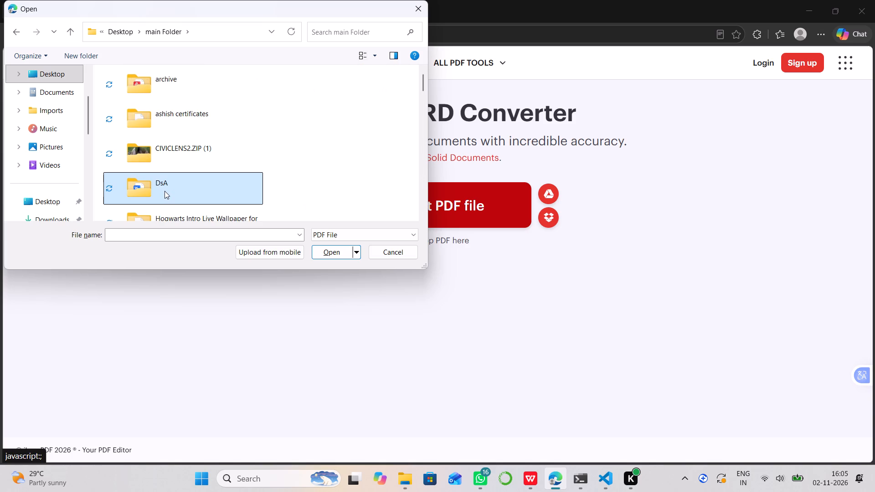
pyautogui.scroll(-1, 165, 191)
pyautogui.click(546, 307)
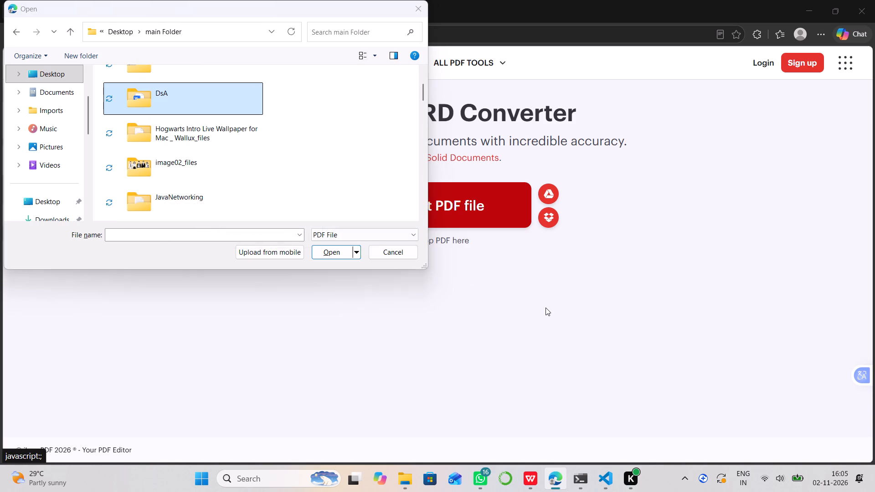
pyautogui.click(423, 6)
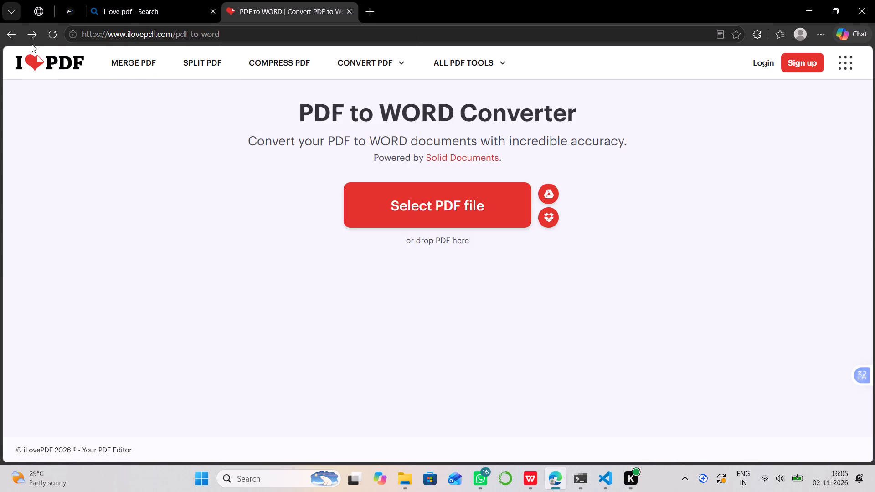
# Return to the iLovePDF tools overview and open the Word to PDF converter.
pyautogui.click(5, 37)
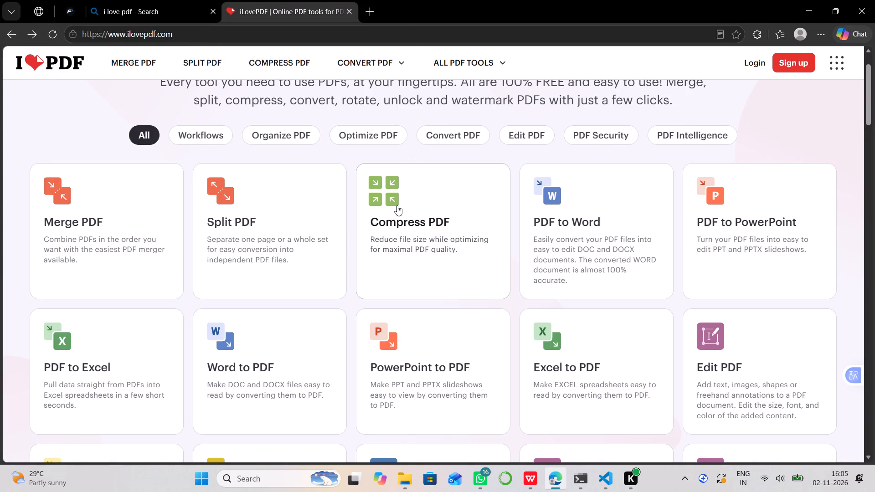
pyautogui.scroll(-1, 397, 205)
pyautogui.click(313, 339)
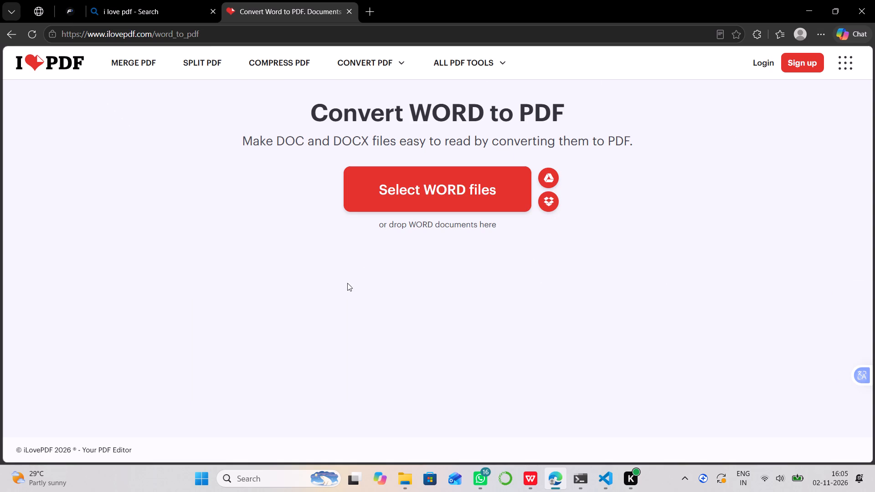
# Load the Word file "DBMS Lab_ashish" from the DsA folder inside main Folder on the Desktop into the converter.
pyautogui.click(436, 200)
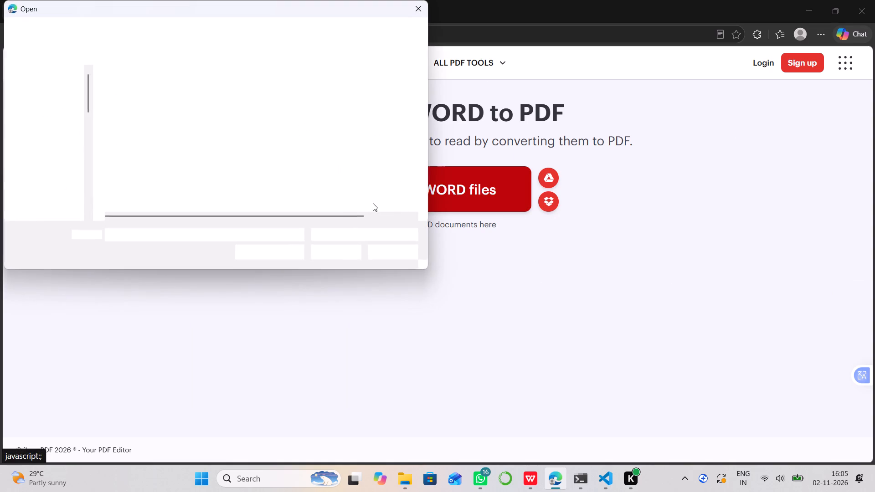
pyautogui.scroll(-4, 159, 179)
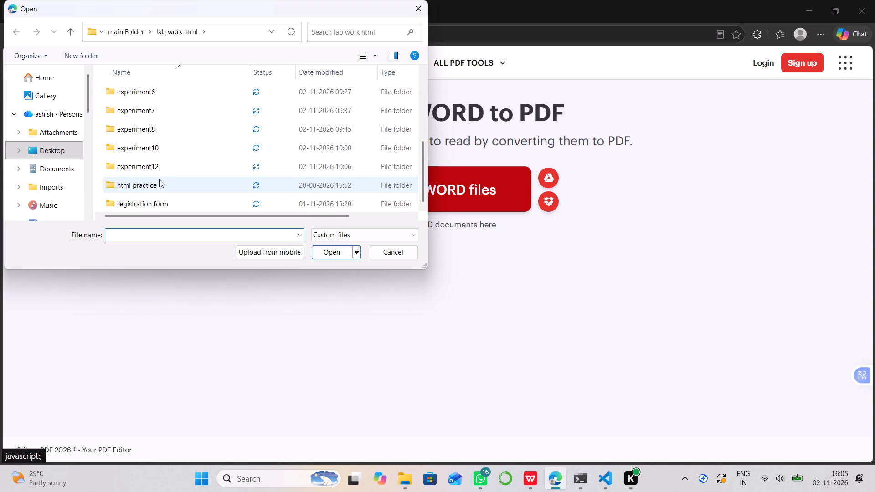
pyautogui.scroll(-7, 159, 179)
pyautogui.scroll(-1, 53, 184)
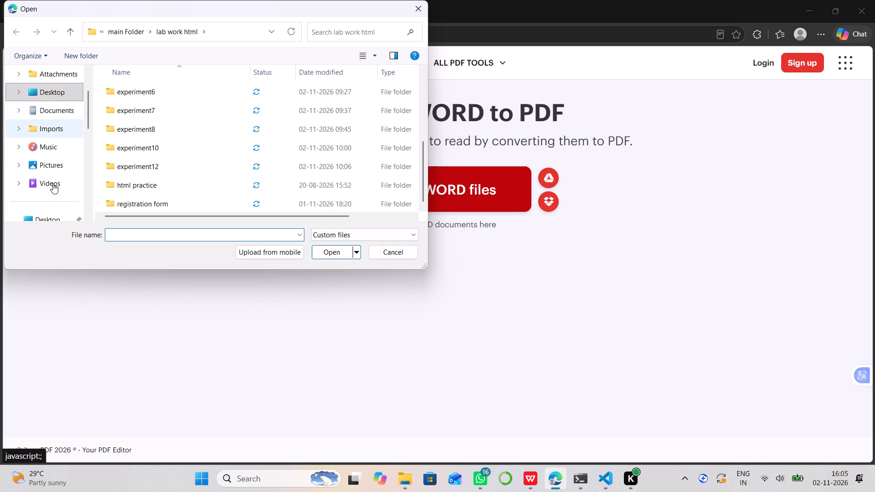
pyautogui.scroll(-1, 53, 184)
pyautogui.click(36, 220)
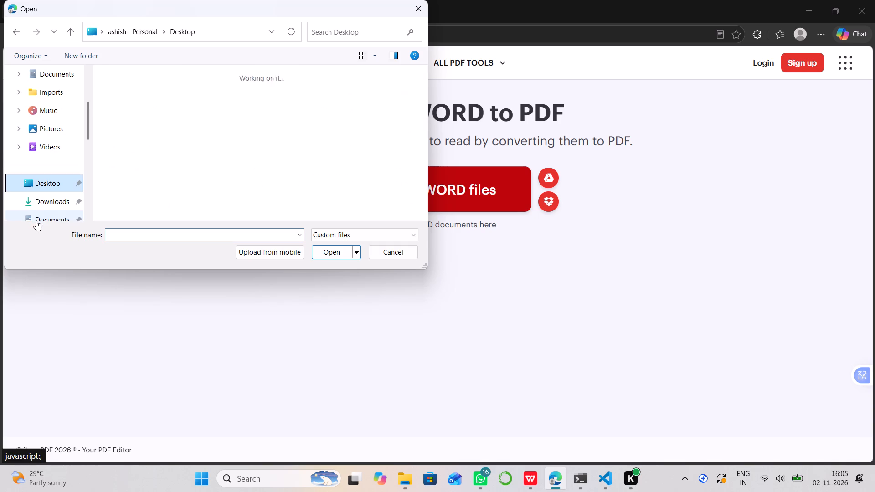
pyautogui.click(165, 83)
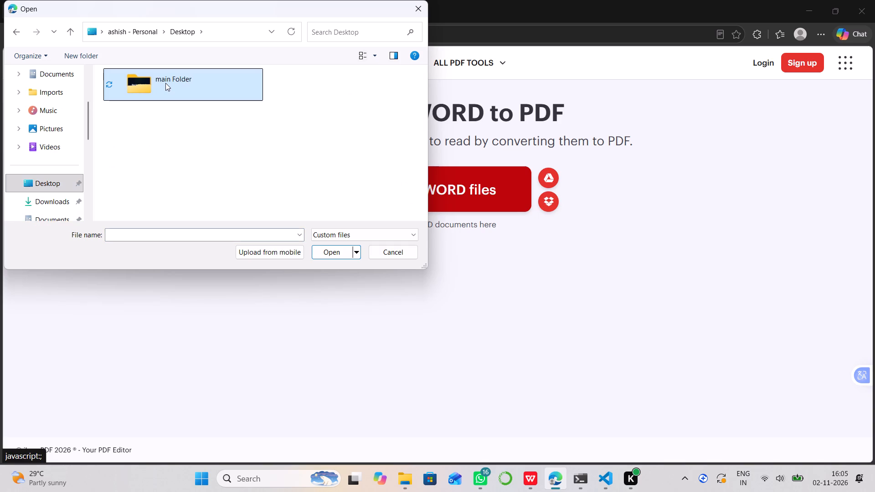
pyautogui.doubleClick(165, 83)
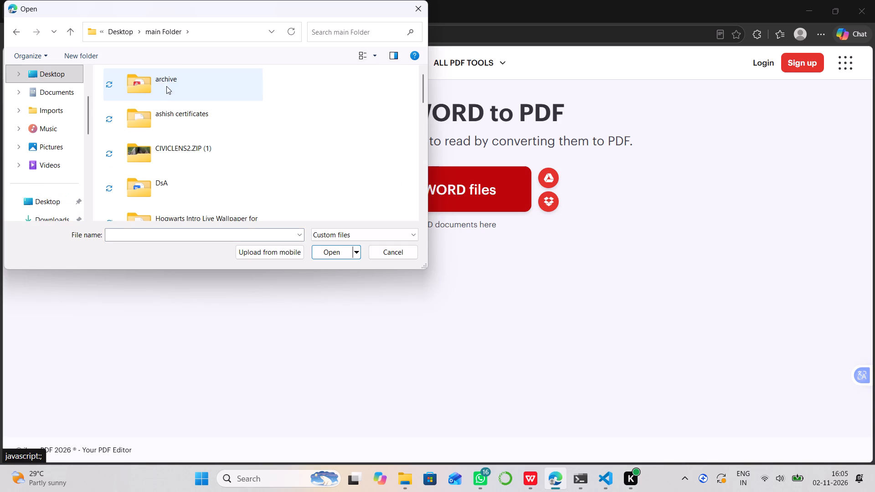
pyautogui.scroll(2, 195, 153)
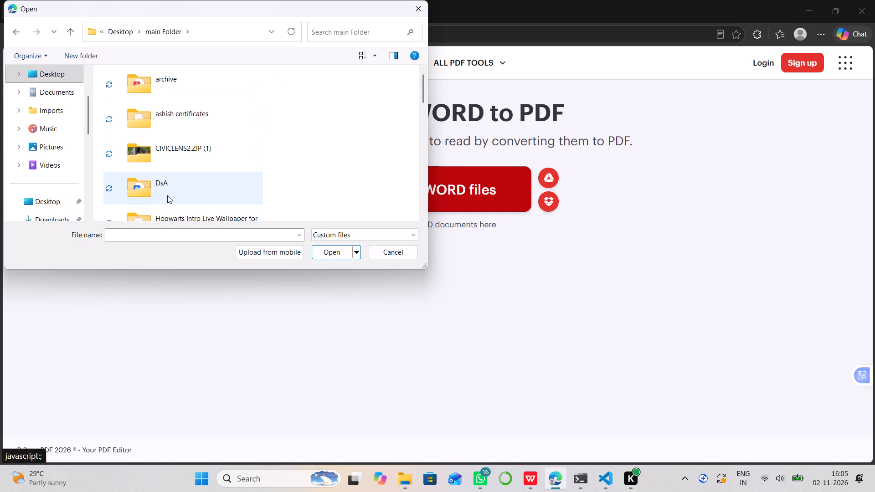
pyautogui.click(161, 199)
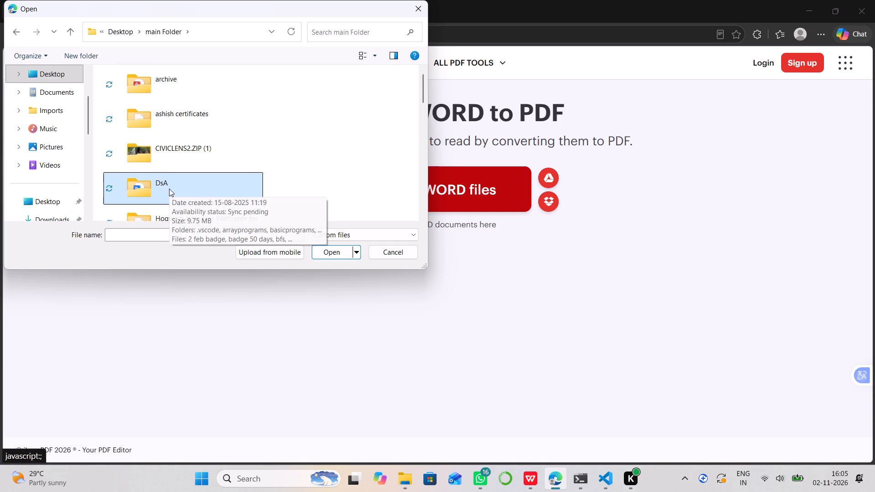
pyautogui.click(221, 190)
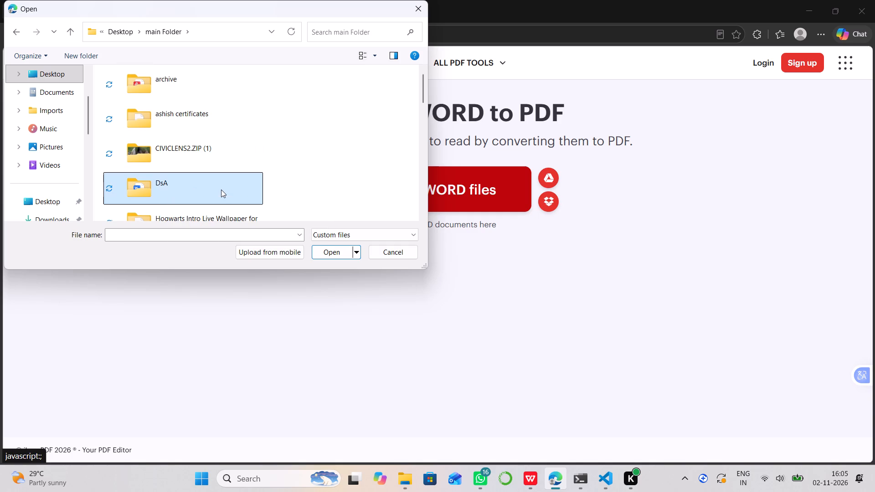
pyautogui.rightClick(221, 190)
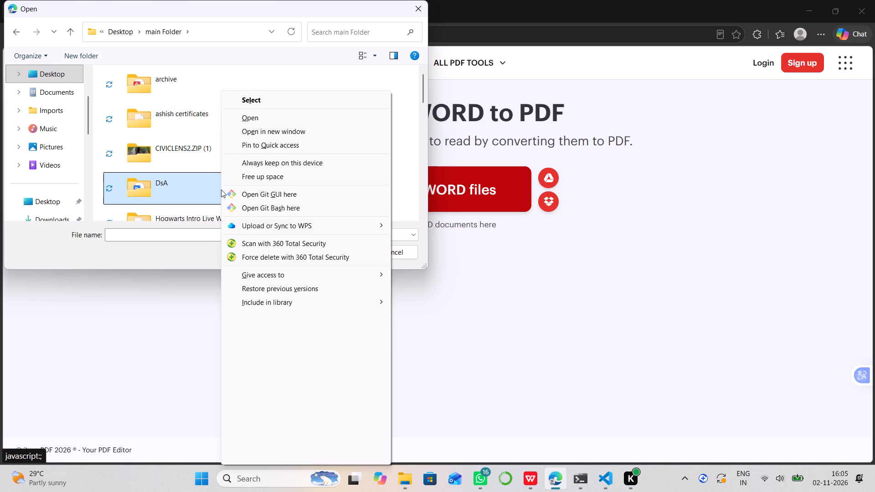
pyautogui.click(266, 97)
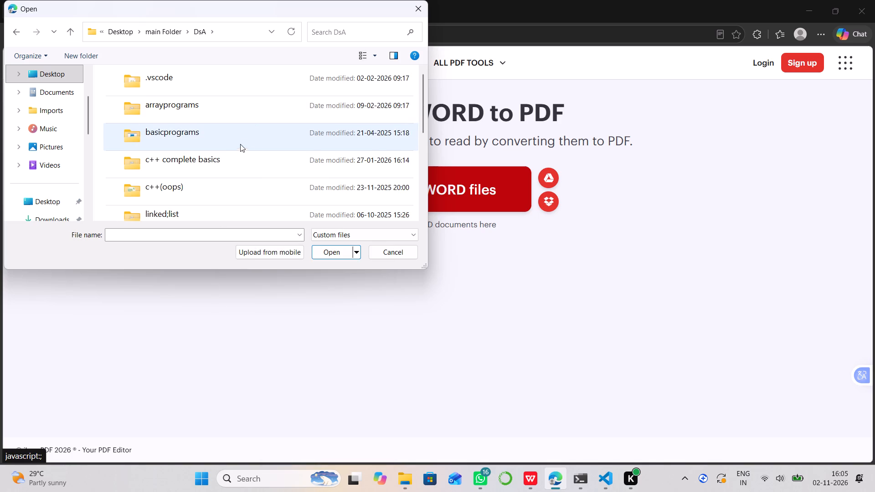
pyautogui.scroll(-2, 238, 147)
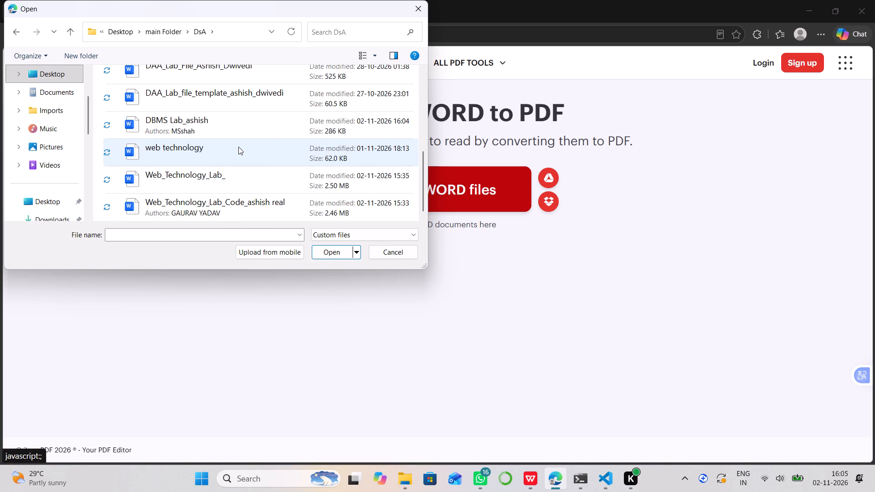
pyautogui.scroll(-1, 238, 147)
pyautogui.scroll(1, 238, 147)
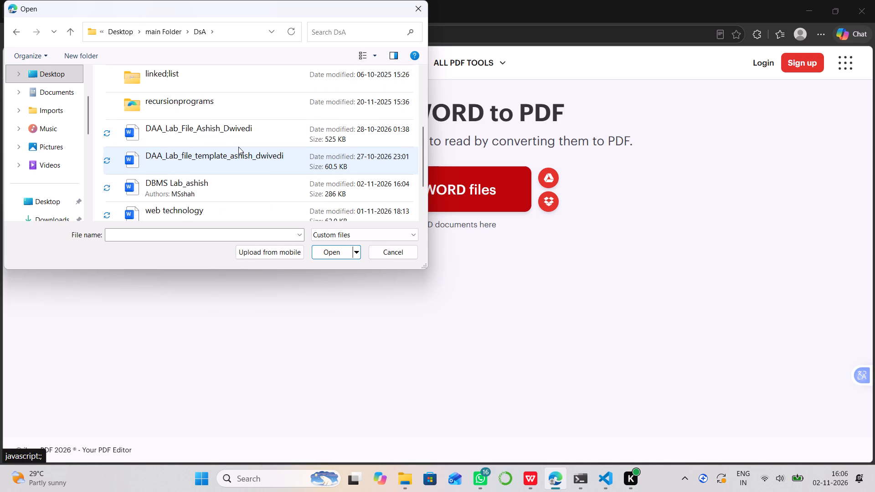
pyautogui.click(218, 180)
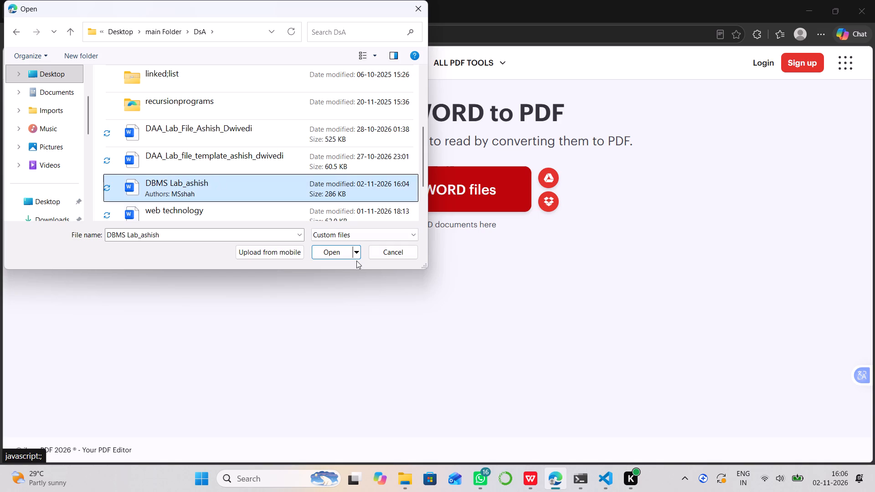
pyautogui.click(340, 253)
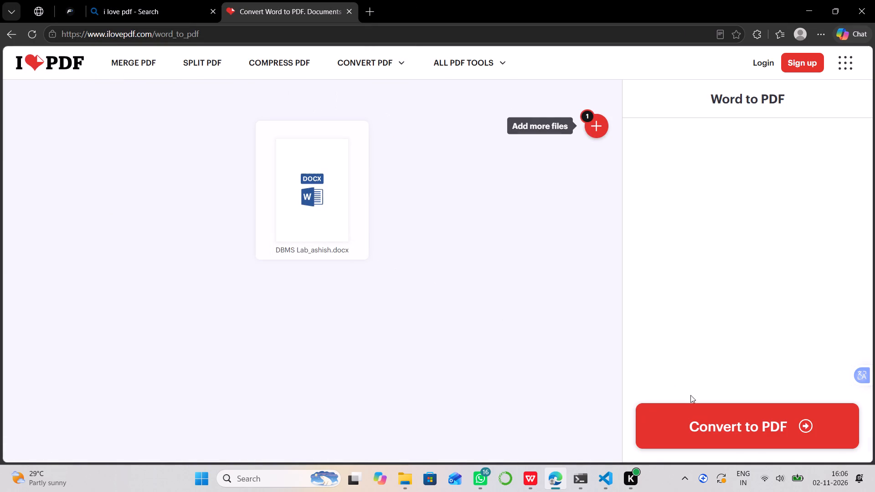
# Convert DBMS Lab_ashish.docx to PDF and download the resulting file.
pyautogui.click(732, 439)
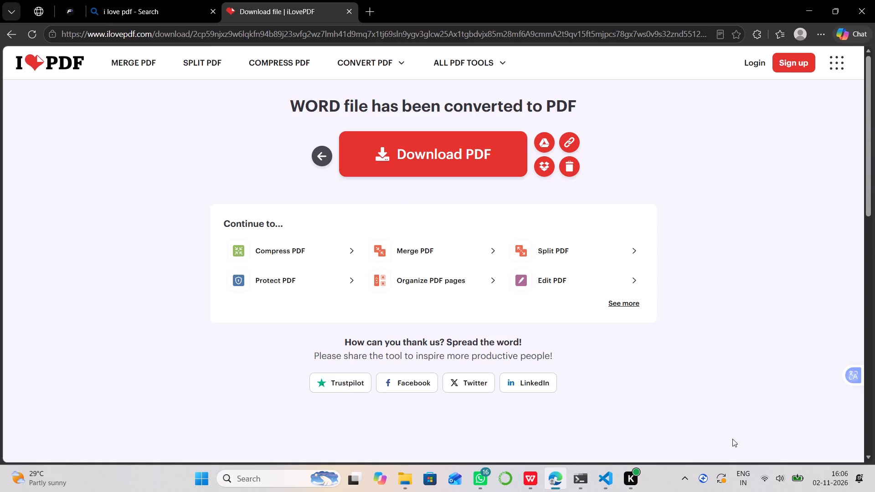
pyautogui.click(491, 161)
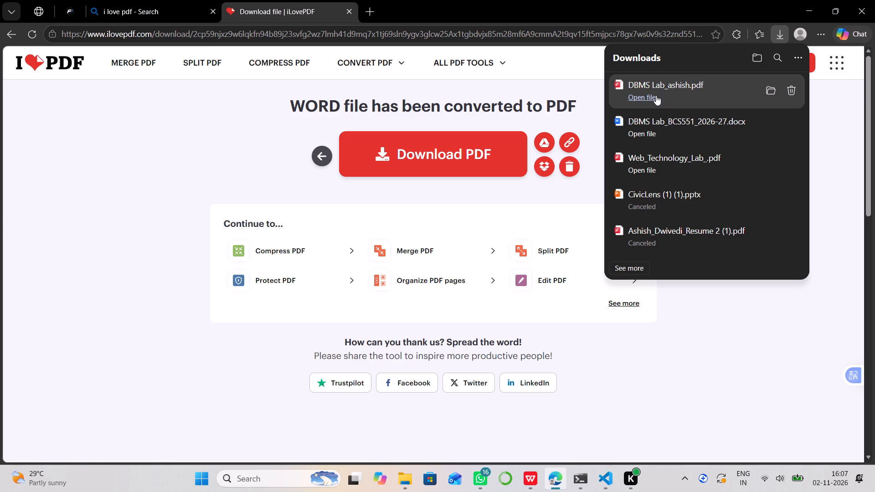
pyautogui.click(650, 96)
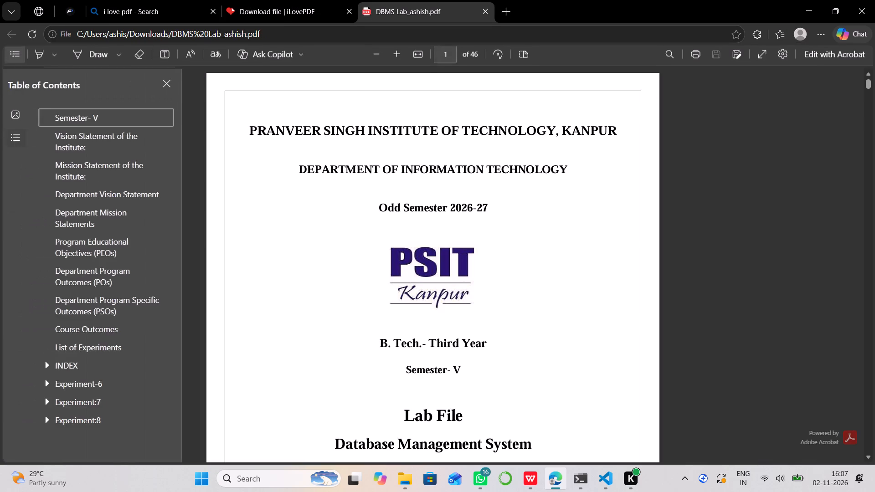
pyautogui.scroll(-6, 515, 162)
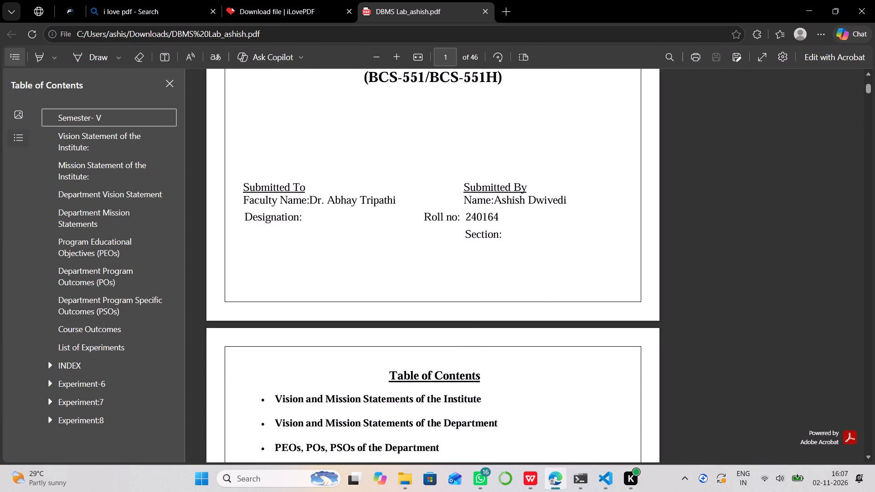
pyautogui.scroll(-3, 478, 229)
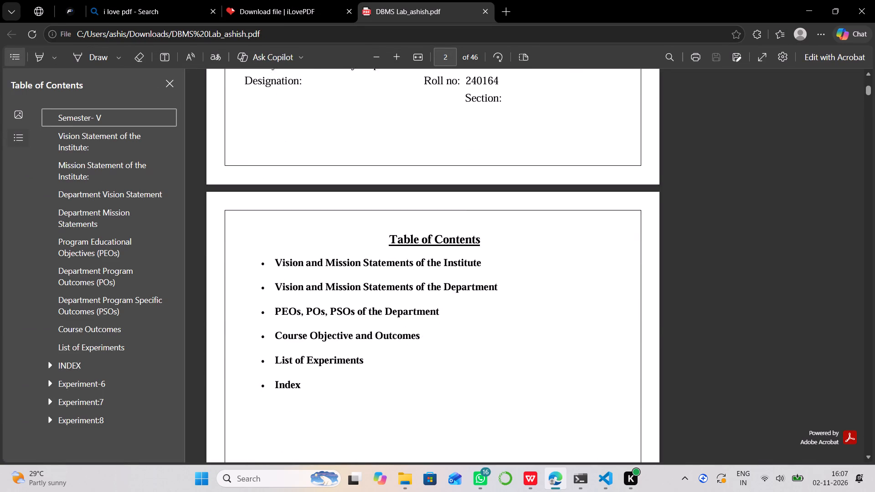